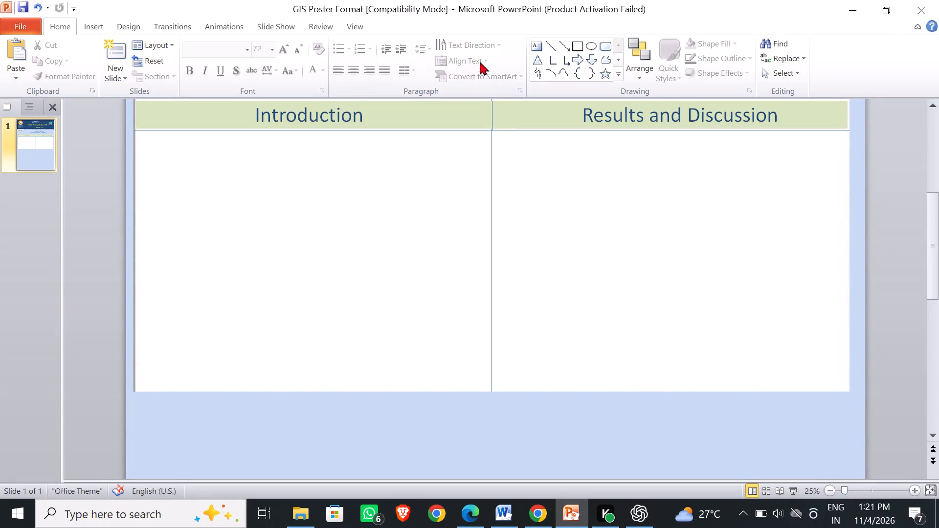
click(492, 117)
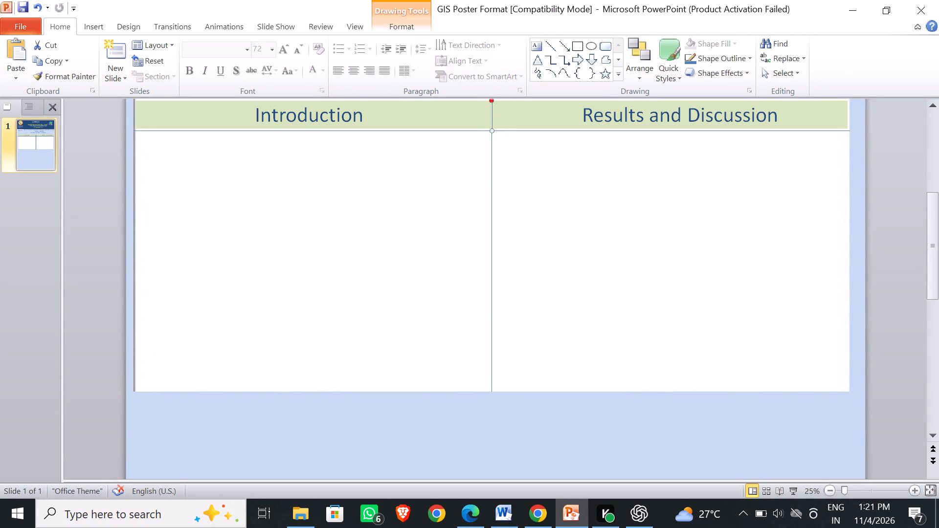
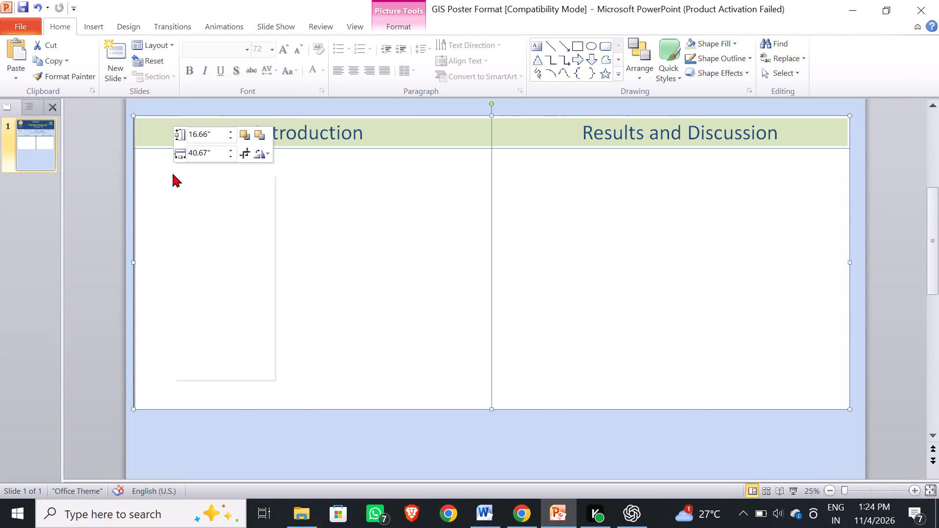
click(159, 184)
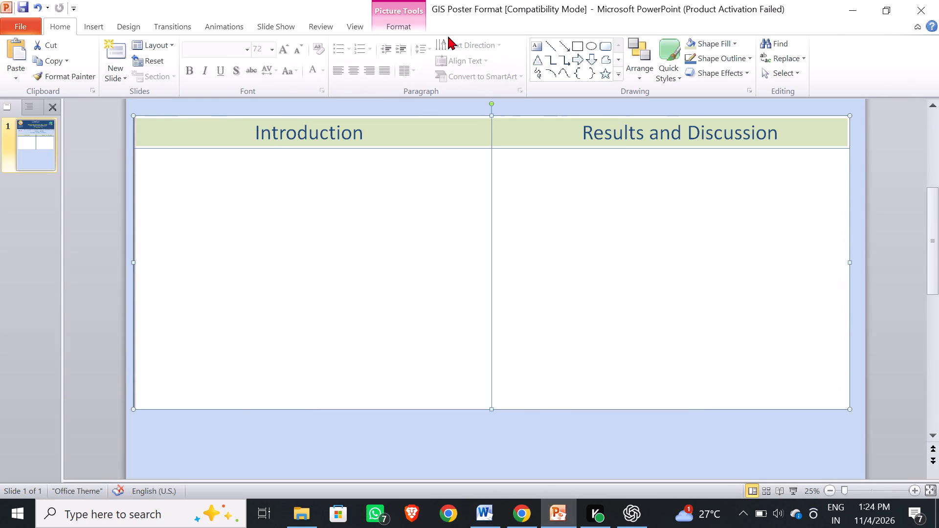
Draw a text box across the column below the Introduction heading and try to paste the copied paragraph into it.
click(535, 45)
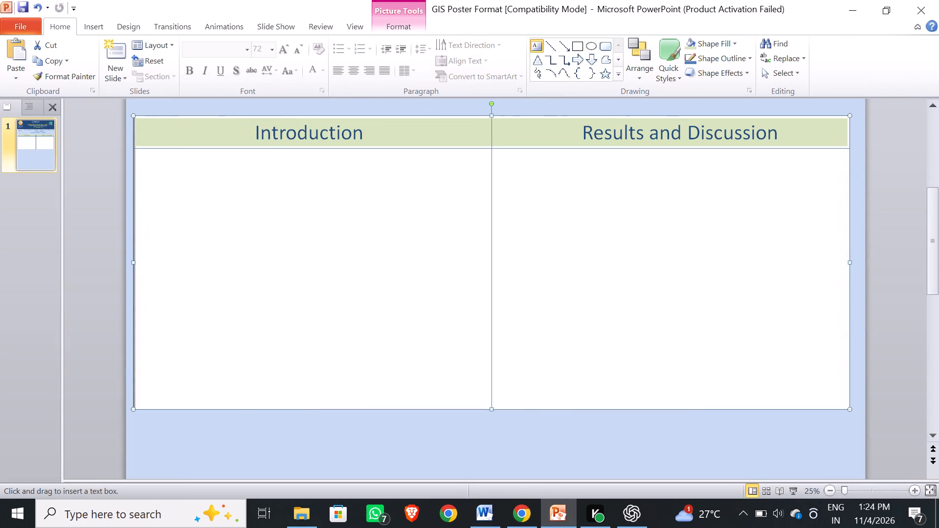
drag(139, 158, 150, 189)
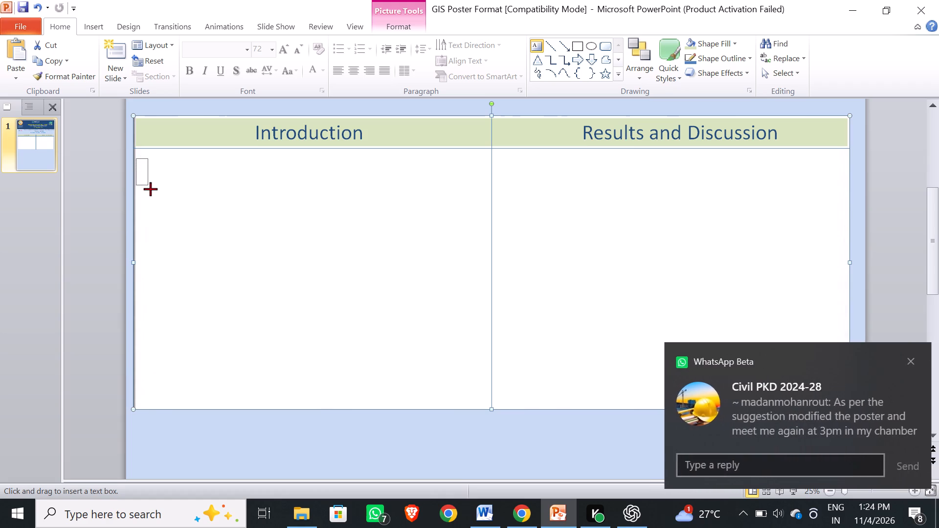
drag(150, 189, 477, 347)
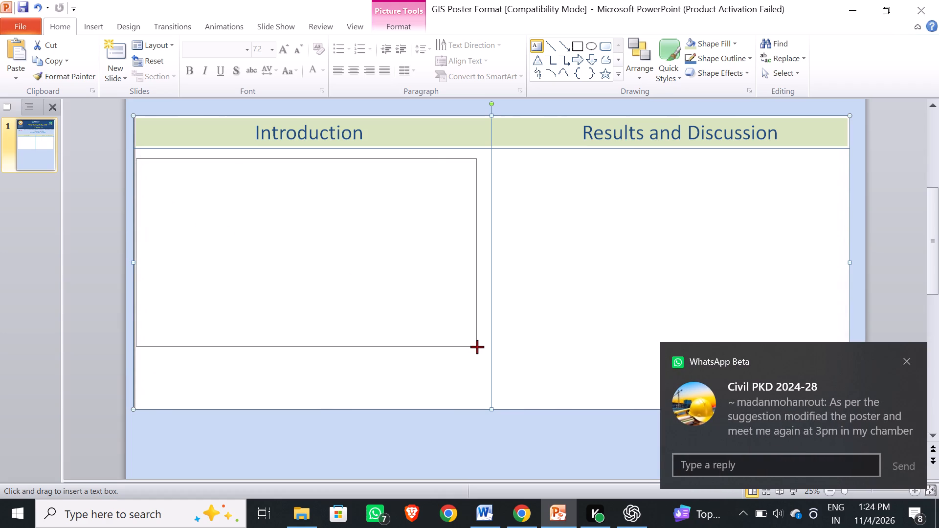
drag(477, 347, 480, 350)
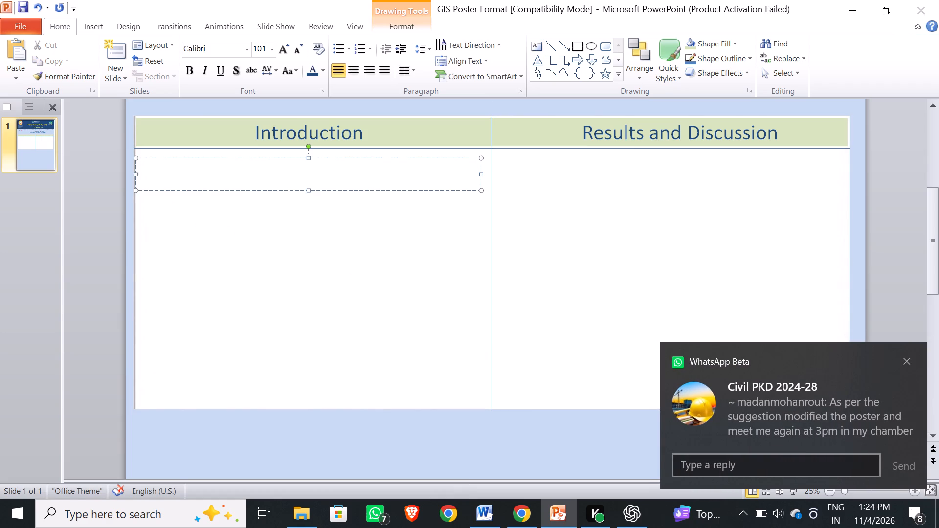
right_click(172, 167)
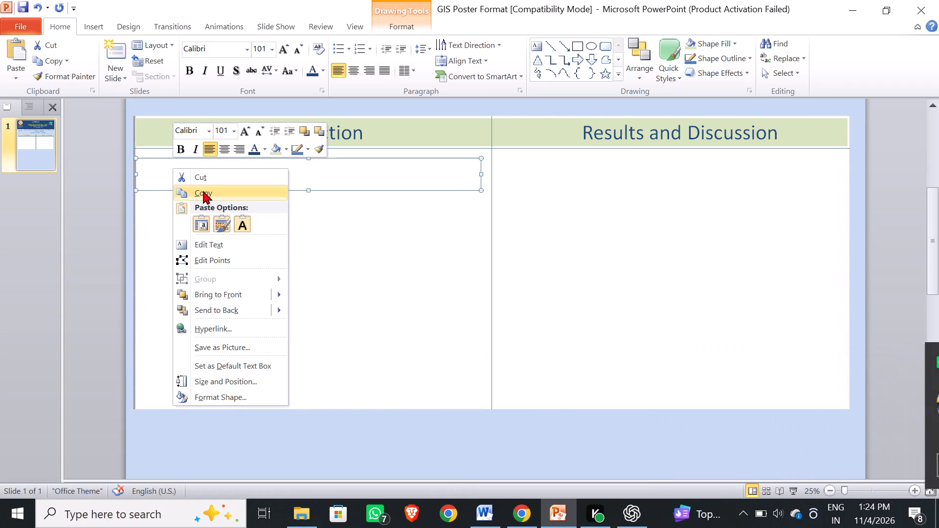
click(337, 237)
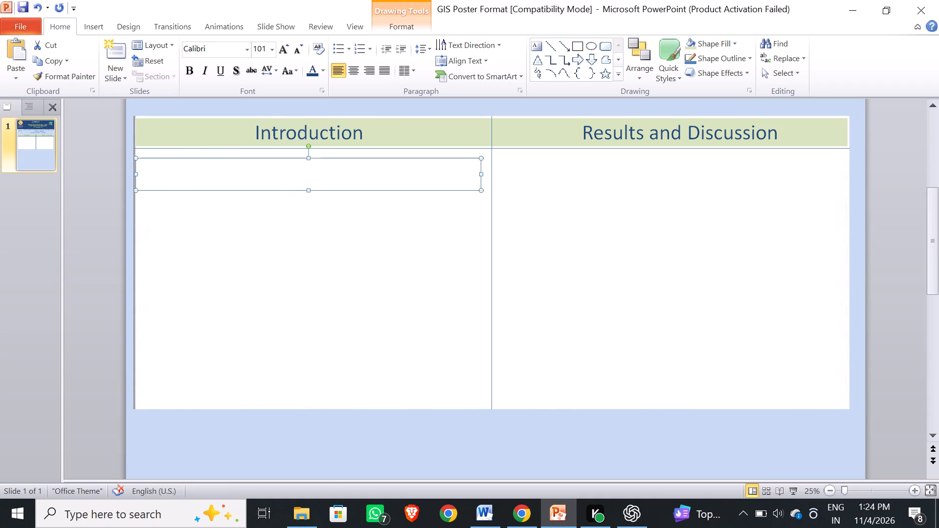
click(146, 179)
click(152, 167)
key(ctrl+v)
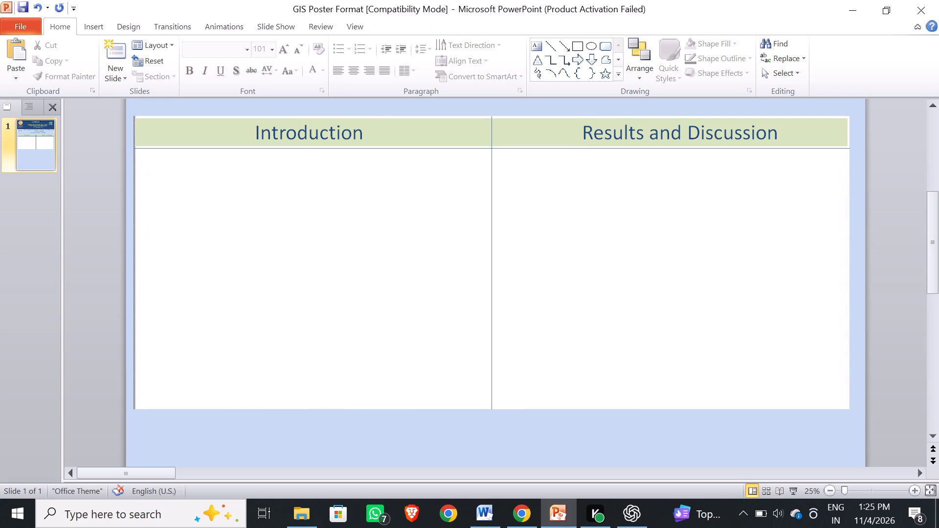
Paste the copied introduction paragraph onto the poster slide, keeping the text only.
click(157, 166)
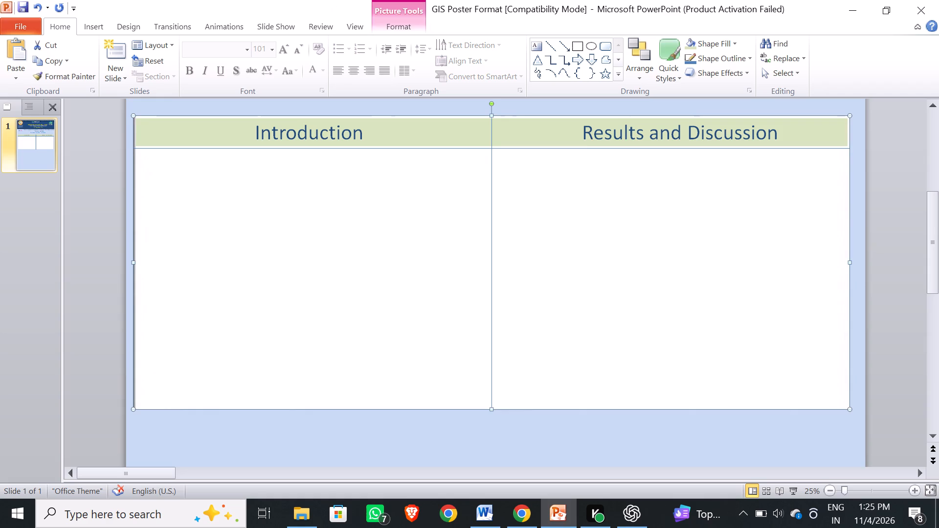
right_click(153, 172)
click(317, 176)
double_click(253, 188)
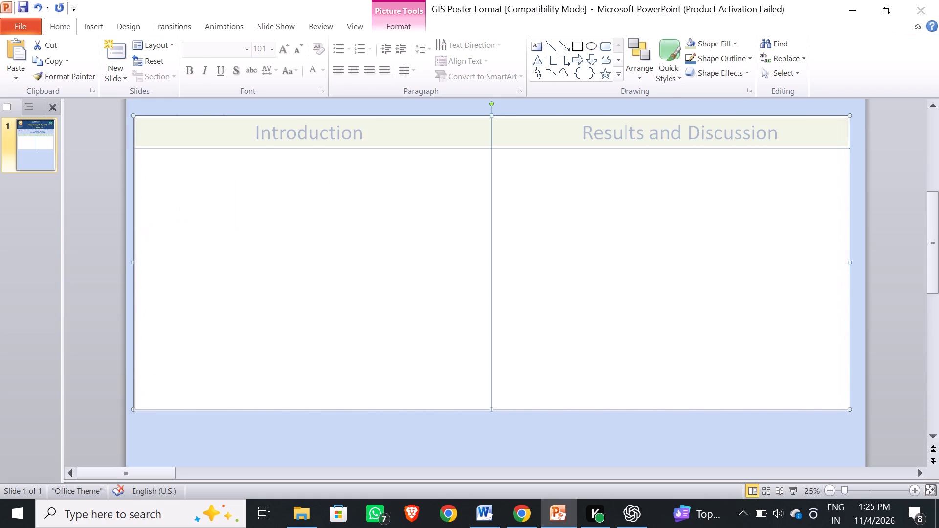
click(252, 188)
click(194, 197)
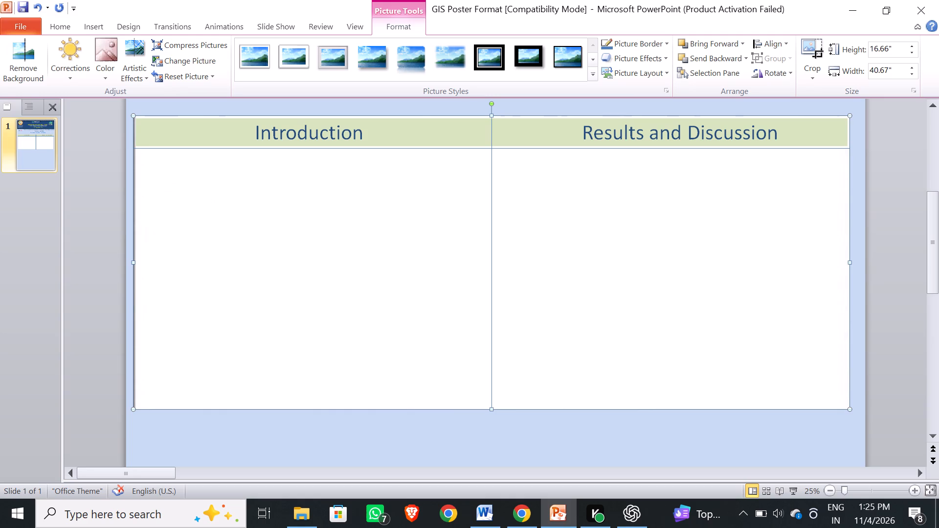
right_click(192, 195)
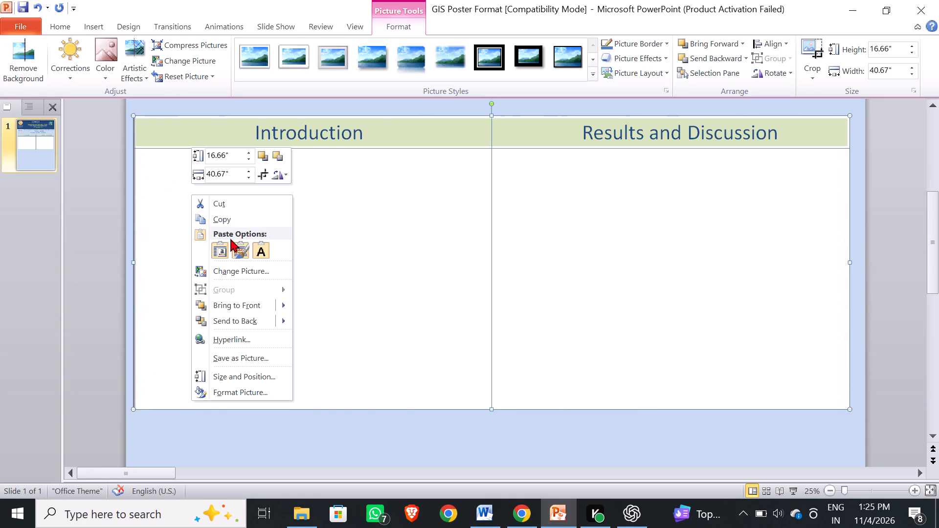
click(254, 253)
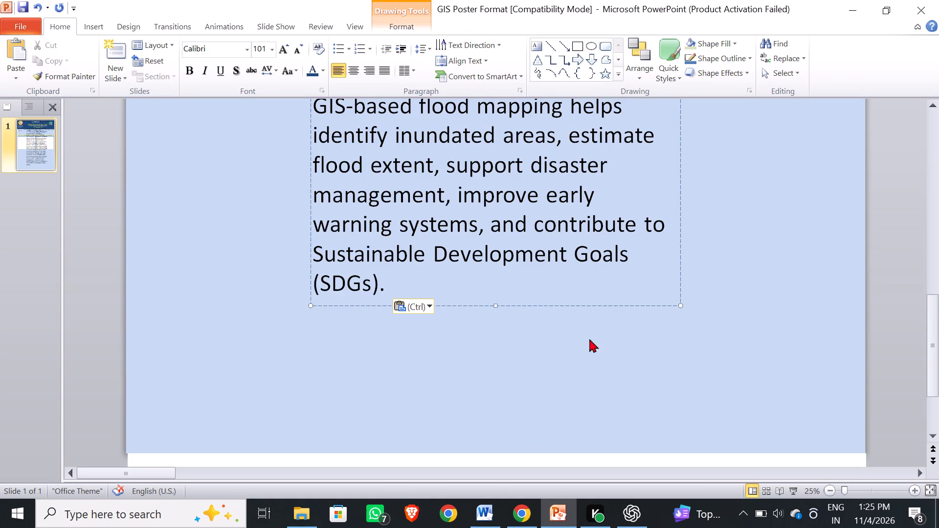
Move the pasted text box over the Introduction column, near that column's left edge.
drag(493, 307, 494, 307)
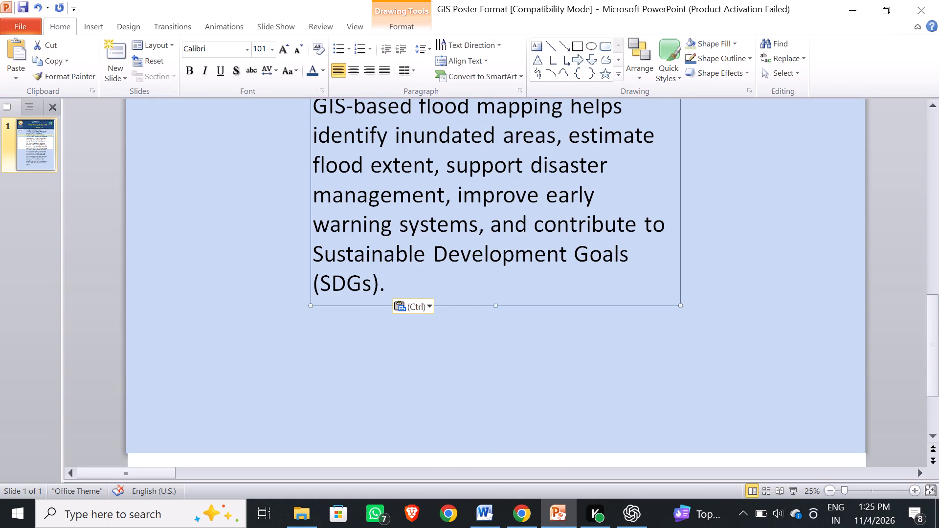
drag(494, 307, 380, 157)
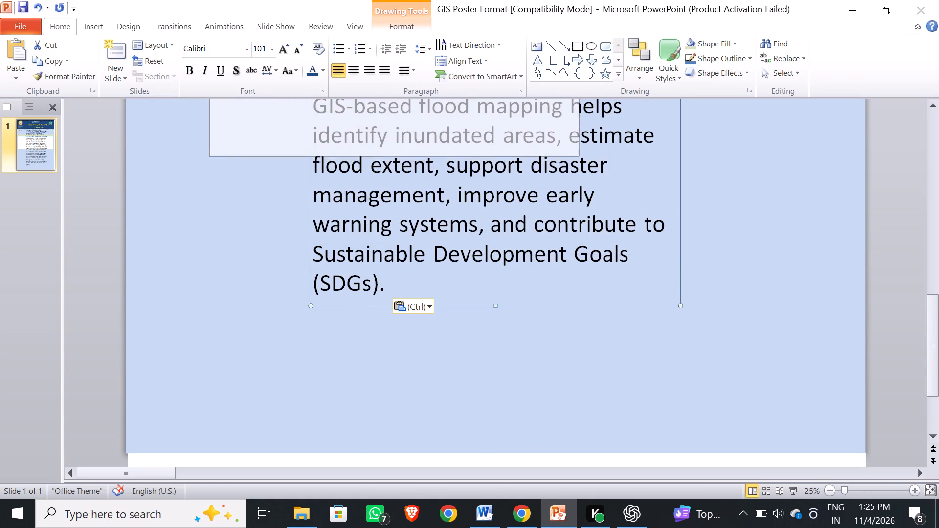
drag(380, 157, 323, 165)
Examine how the pasted introduction text sits against the poster's title and the Introduction column.
scroll(401, 248, up, 6)
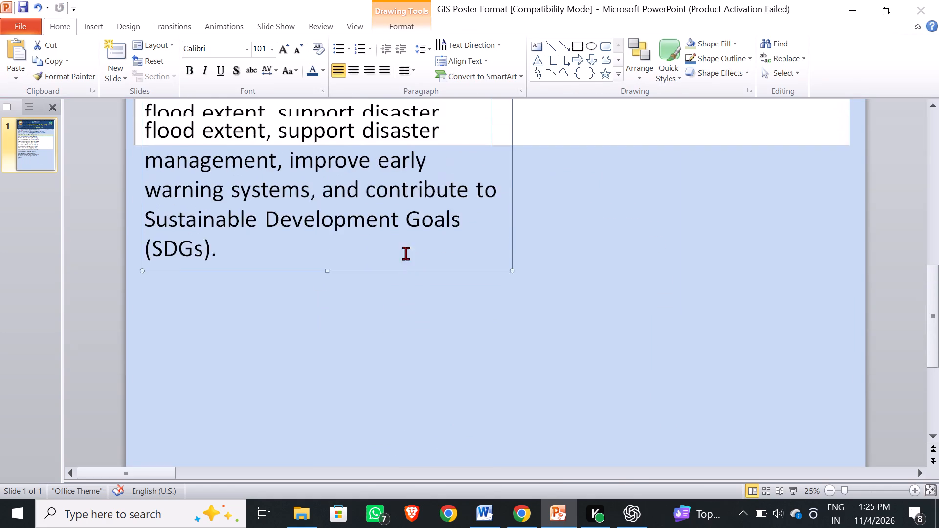
scroll(415, 264, down, 1)
scroll(416, 265, up, 5)
scroll(430, 280, down, 1)
scroll(430, 280, up, 7)
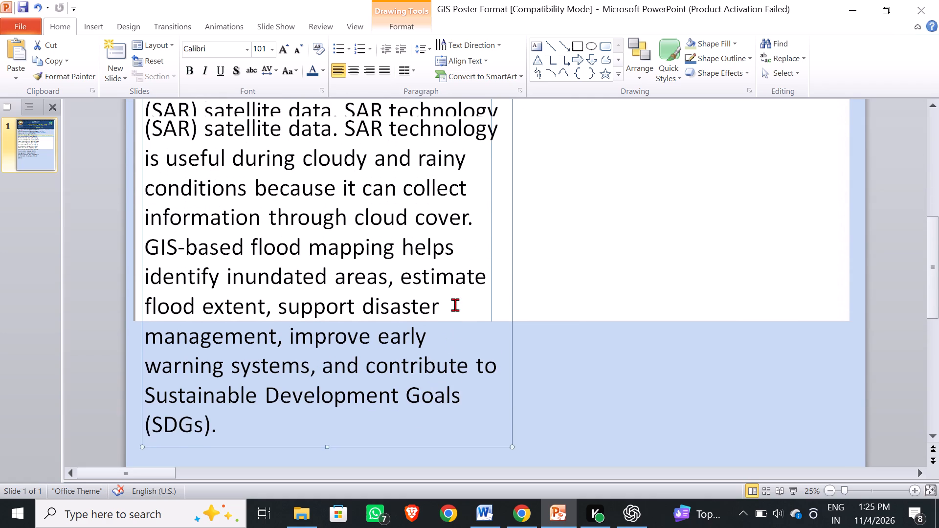
scroll(455, 305, up, 18)
scroll(456, 305, down, 3)
scroll(456, 305, up, 1)
scroll(456, 305, down, 7)
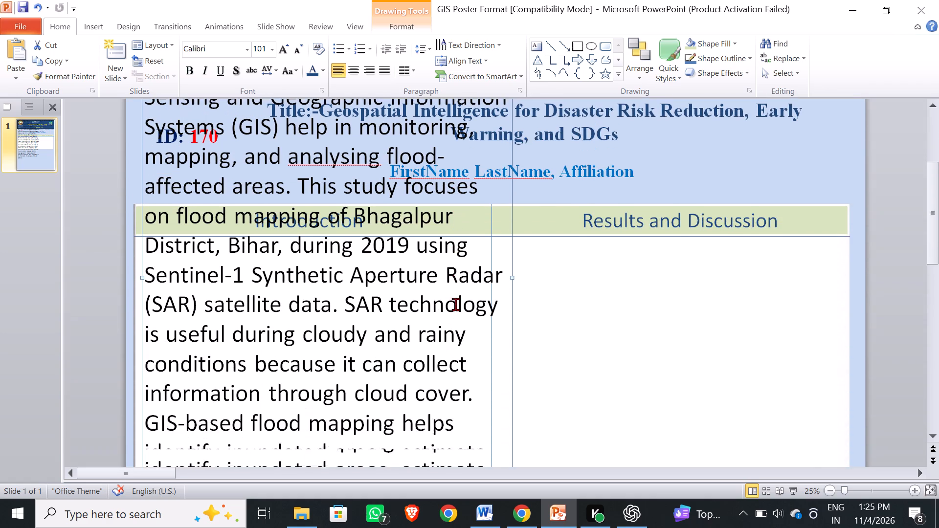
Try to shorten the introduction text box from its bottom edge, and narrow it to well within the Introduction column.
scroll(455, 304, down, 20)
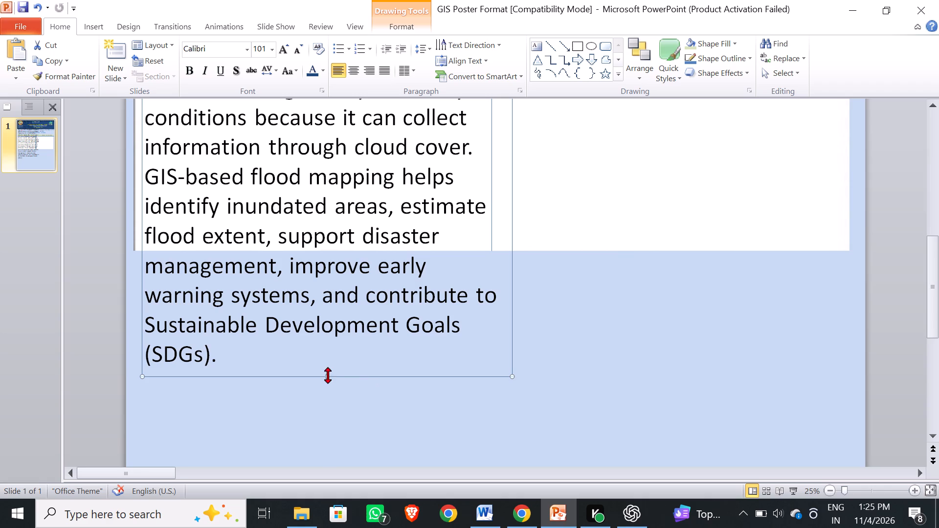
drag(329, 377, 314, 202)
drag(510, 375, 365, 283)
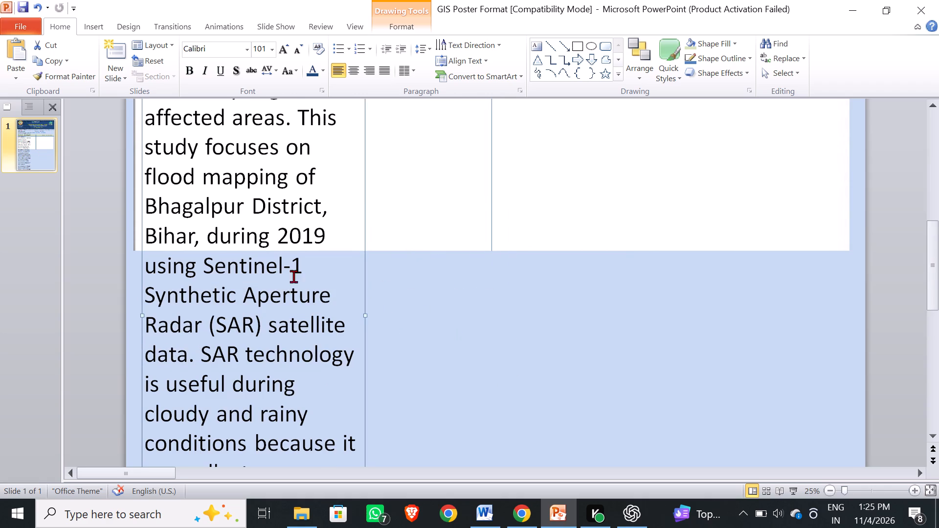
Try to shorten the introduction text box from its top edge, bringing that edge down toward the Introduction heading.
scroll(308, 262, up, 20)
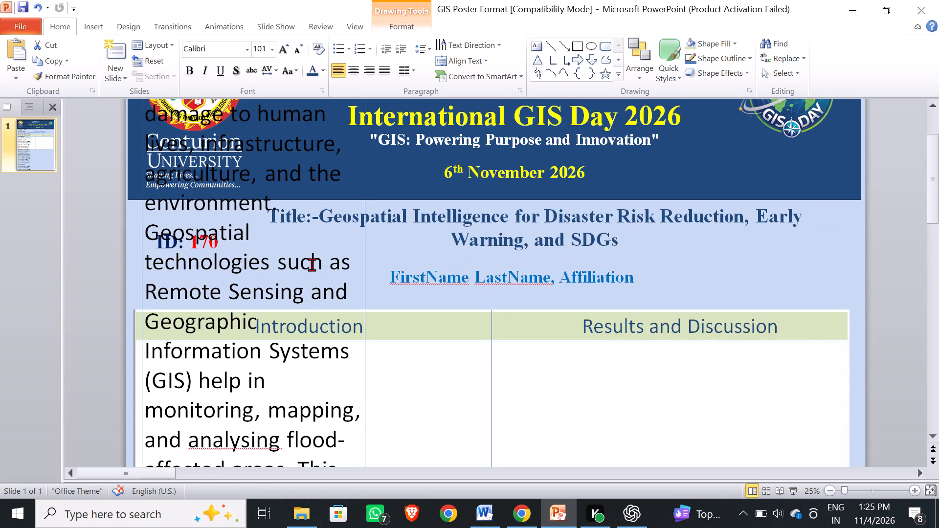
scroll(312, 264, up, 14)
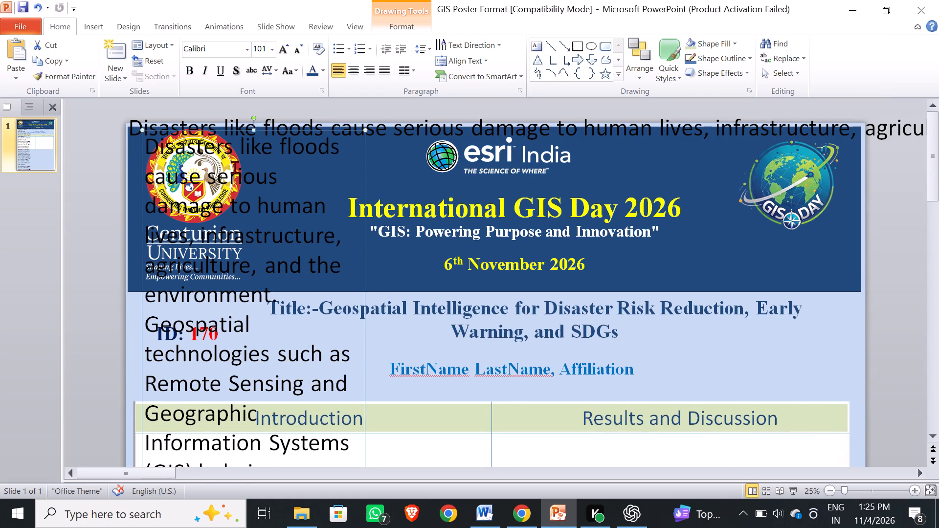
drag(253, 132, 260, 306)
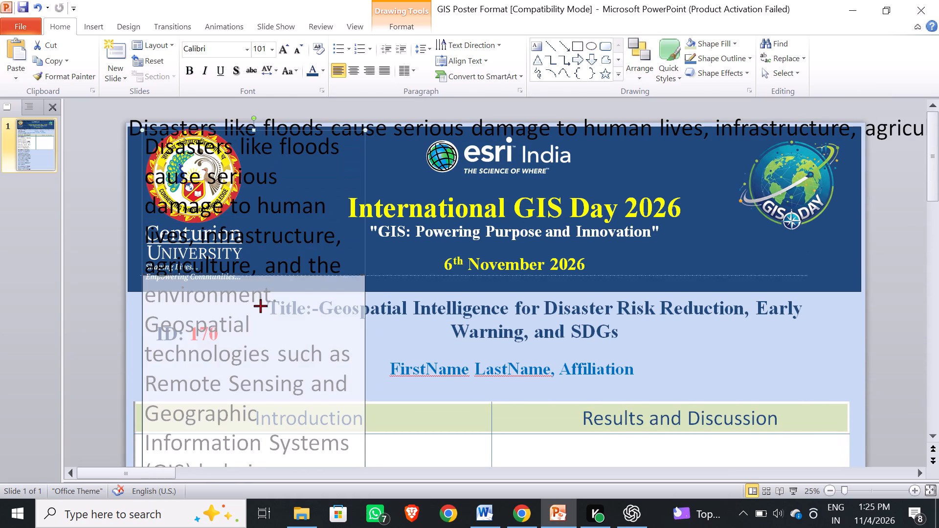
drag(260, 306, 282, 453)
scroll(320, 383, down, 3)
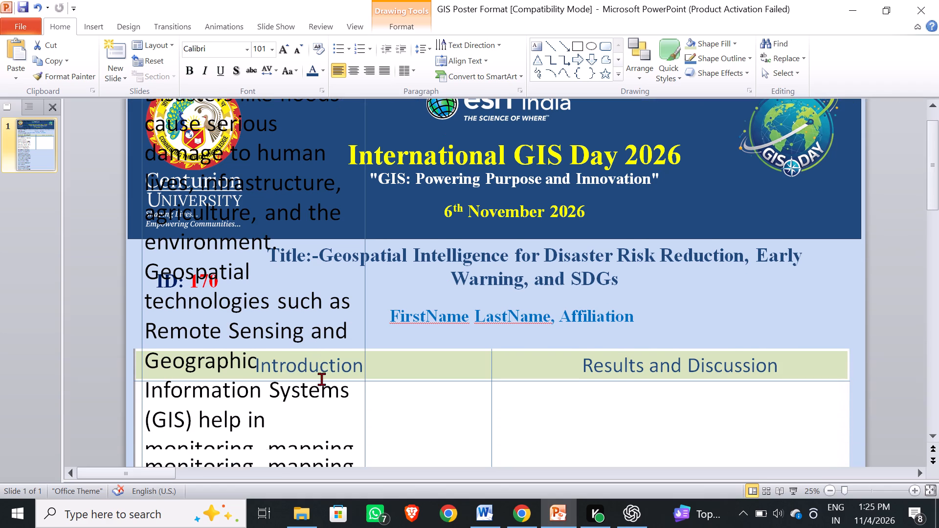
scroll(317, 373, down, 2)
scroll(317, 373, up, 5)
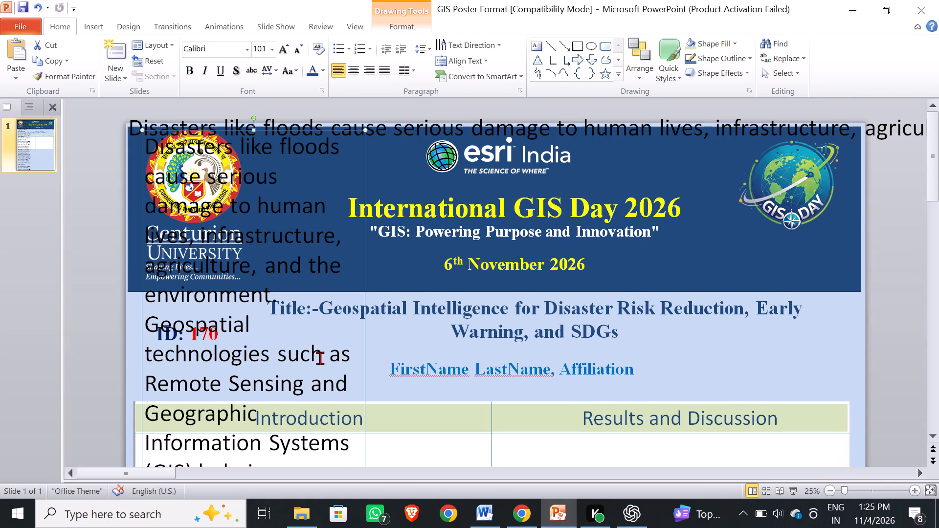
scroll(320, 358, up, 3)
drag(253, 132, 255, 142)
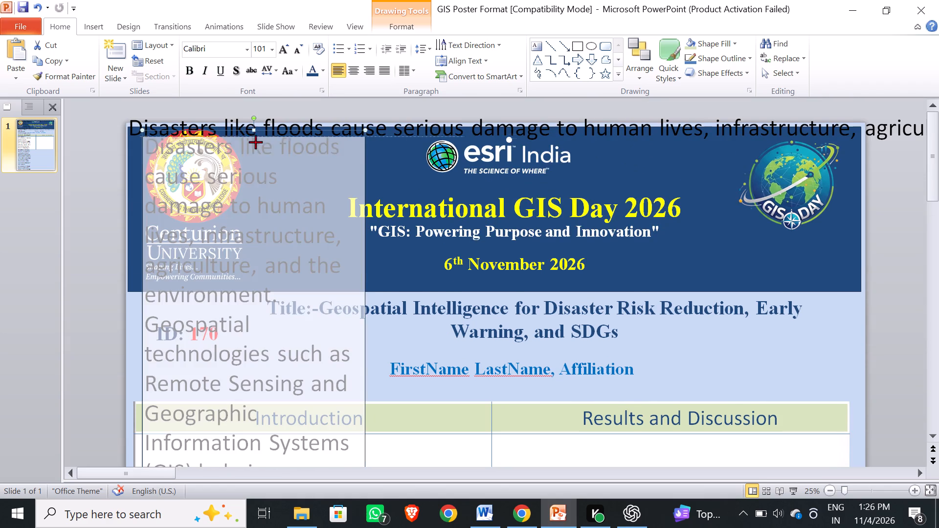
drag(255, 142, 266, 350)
Examine how far the narrowed introduction text extends above and below the Introduction column.
scroll(266, 331, down, 3)
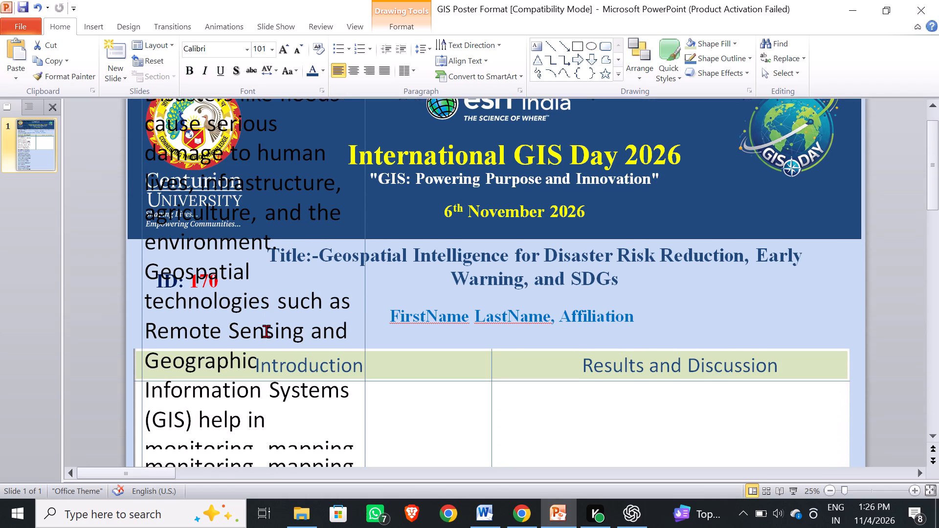
scroll(266, 331, down, 12)
scroll(265, 341, down, 15)
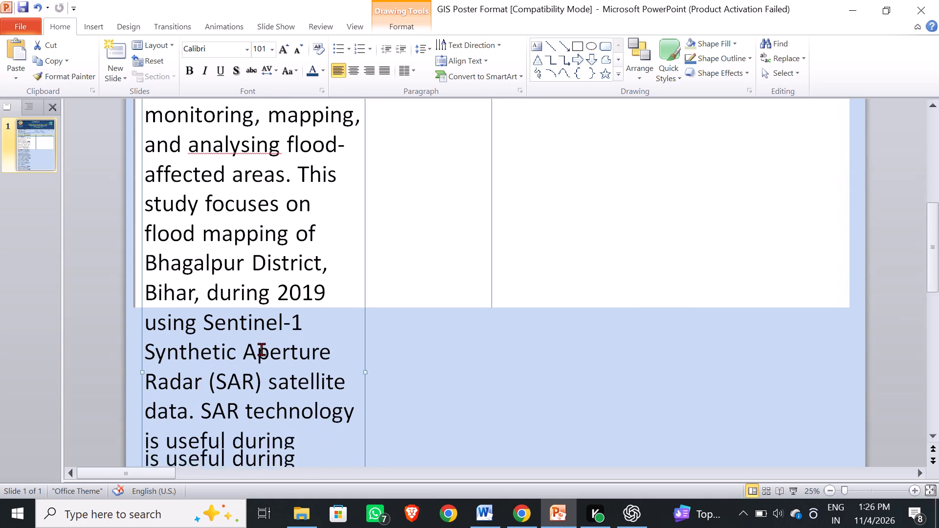
scroll(261, 349, down, 20)
scroll(261, 349, down, 2)
scroll(261, 349, up, 2)
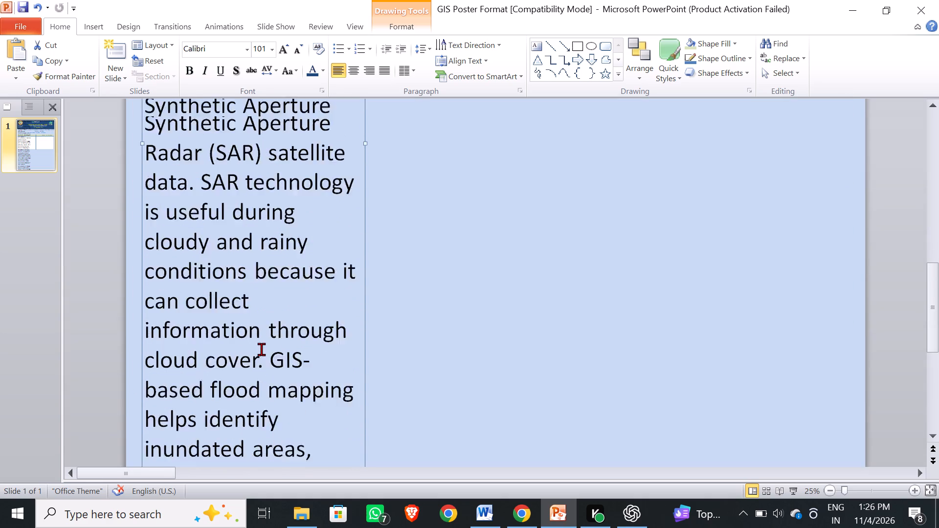
scroll(261, 349, up, 10)
scroll(261, 347, up, 19)
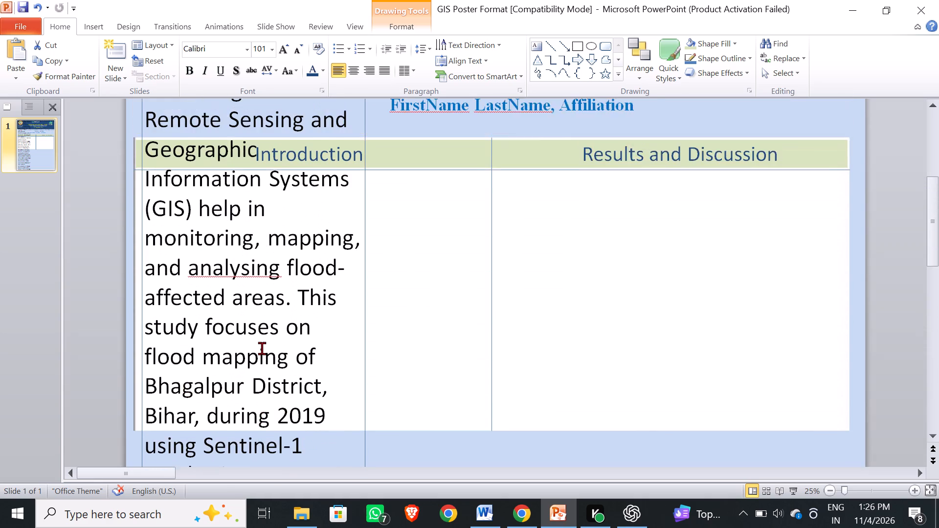
scroll(262, 348, up, 15)
scroll(262, 348, up, 6)
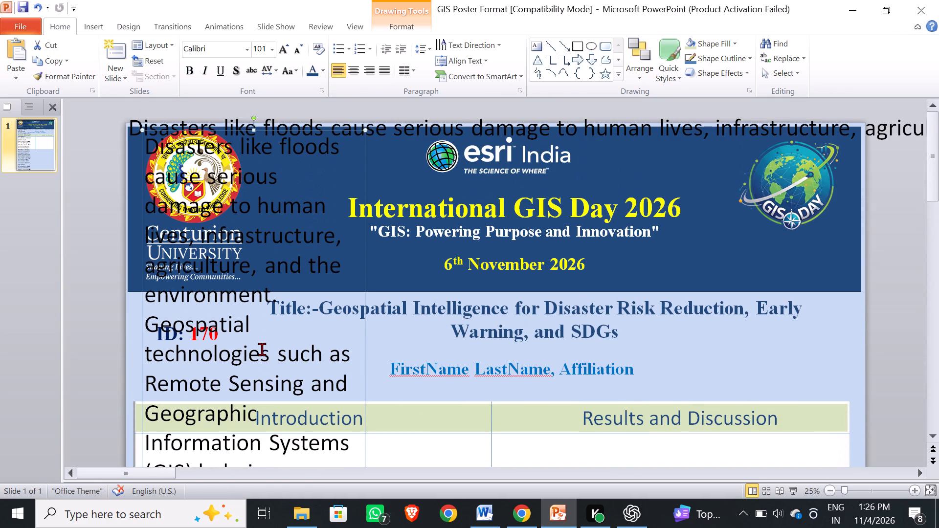
scroll(262, 349, up, 2)
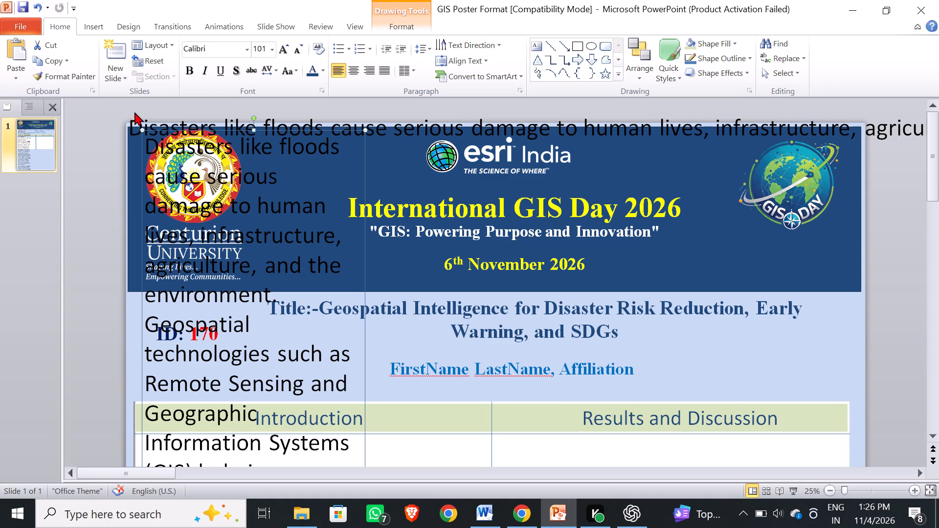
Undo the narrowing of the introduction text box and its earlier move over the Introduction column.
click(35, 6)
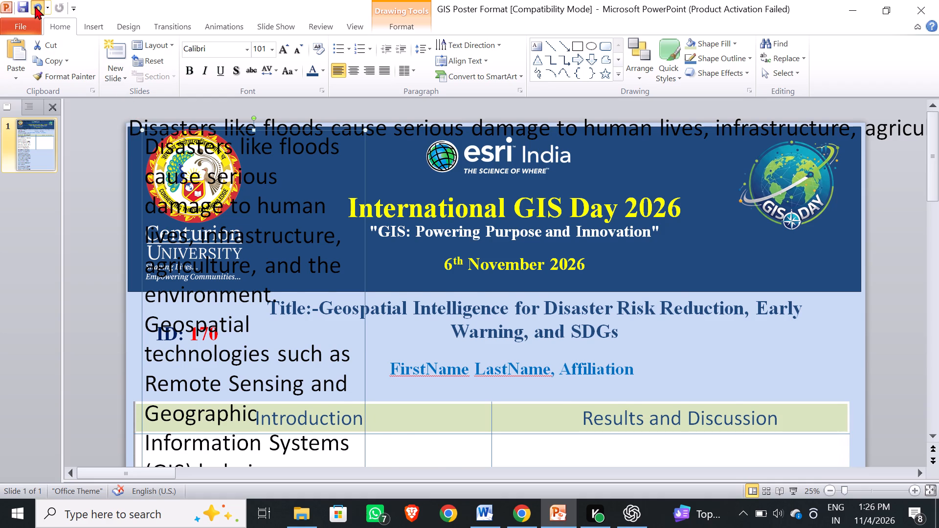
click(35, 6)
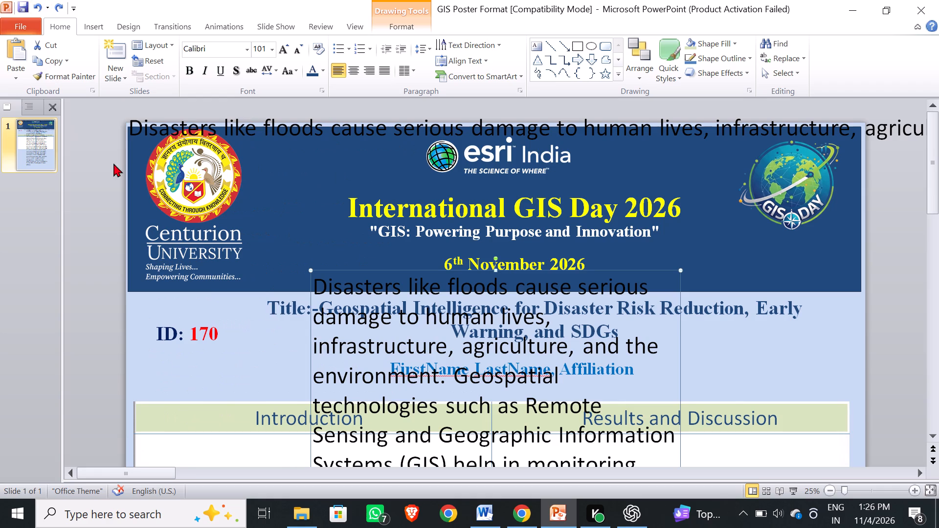
Set the font size of the whole pasted introduction paragraph to 14.
scroll(588, 441, down, 7)
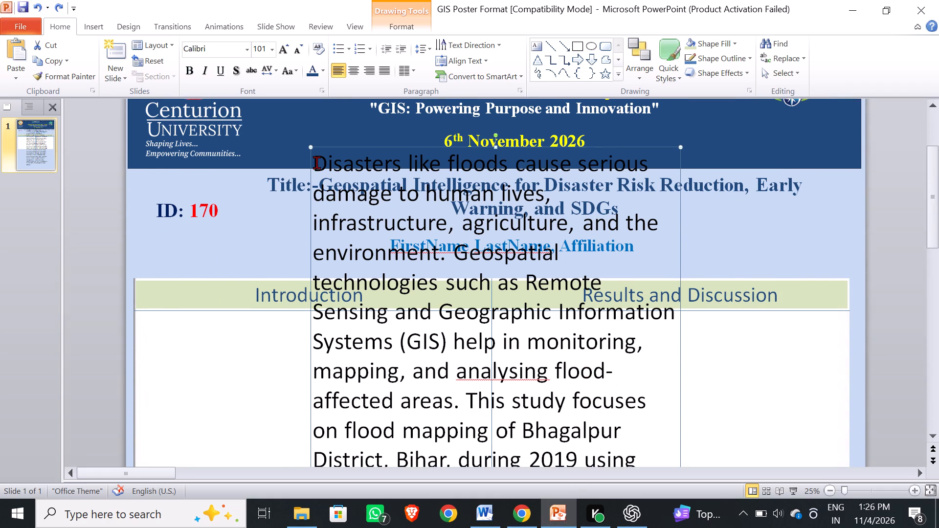
drag(314, 163, 450, 198)
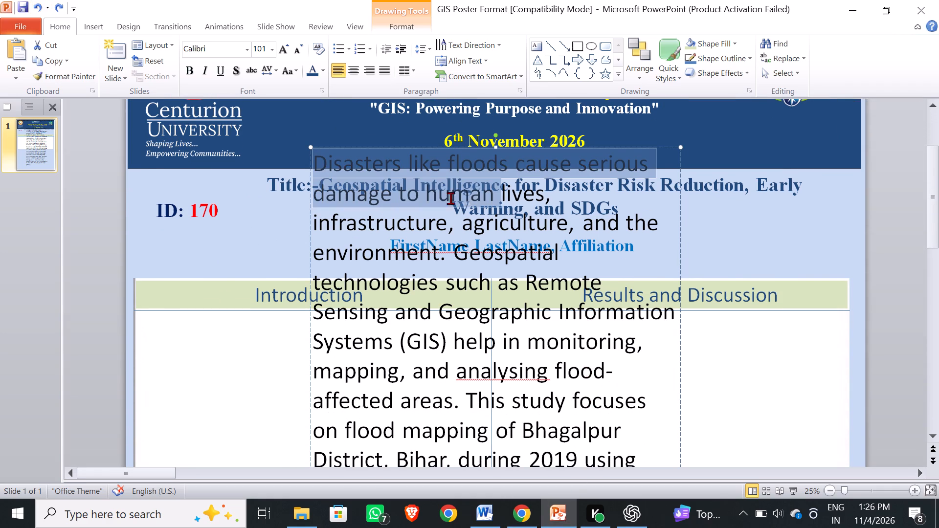
drag(450, 198, 607, 527)
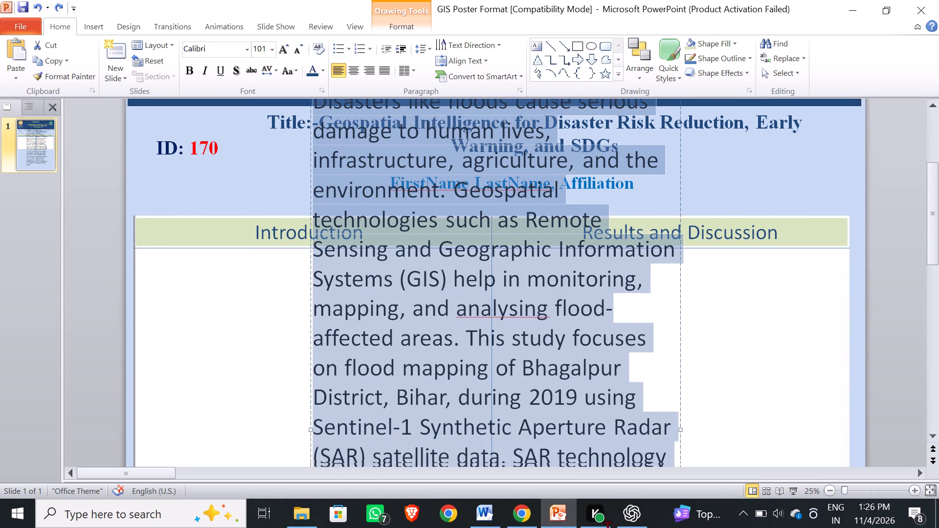
drag(607, 527, 556, 262)
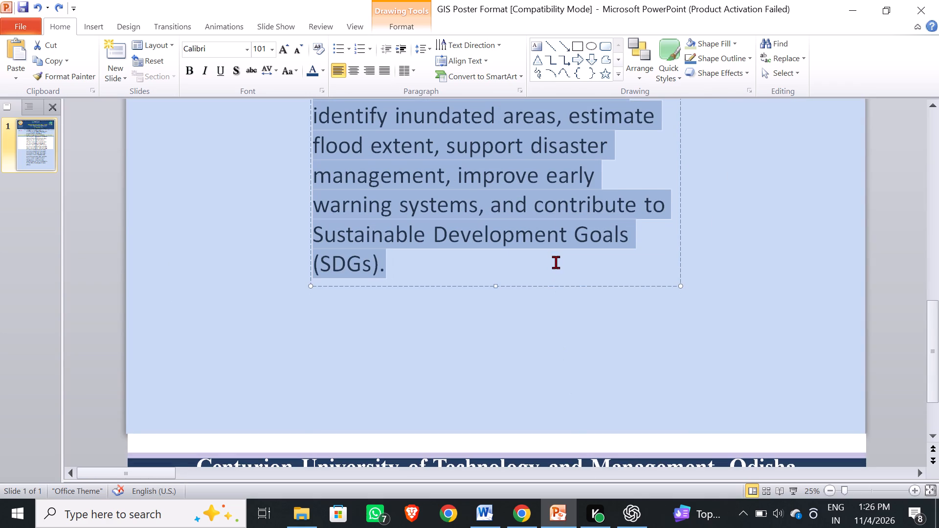
click(267, 47)
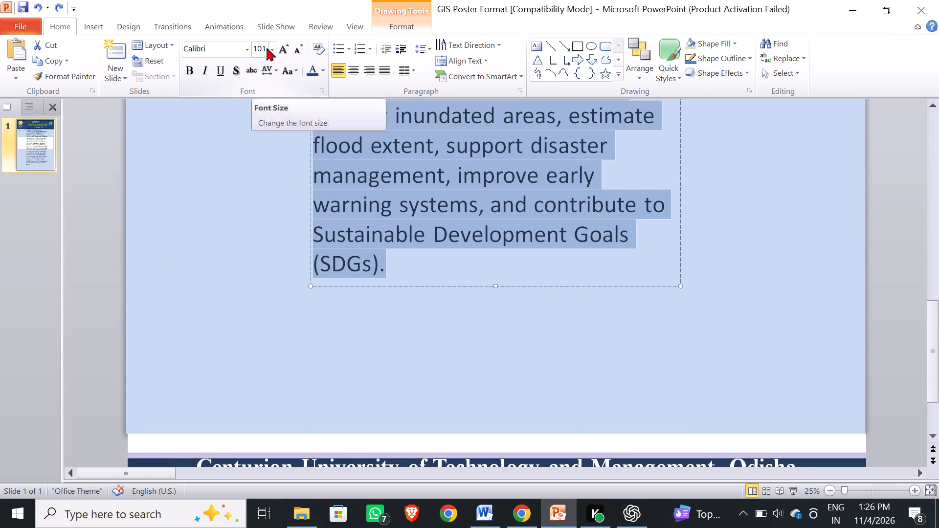
key(BackSpace)
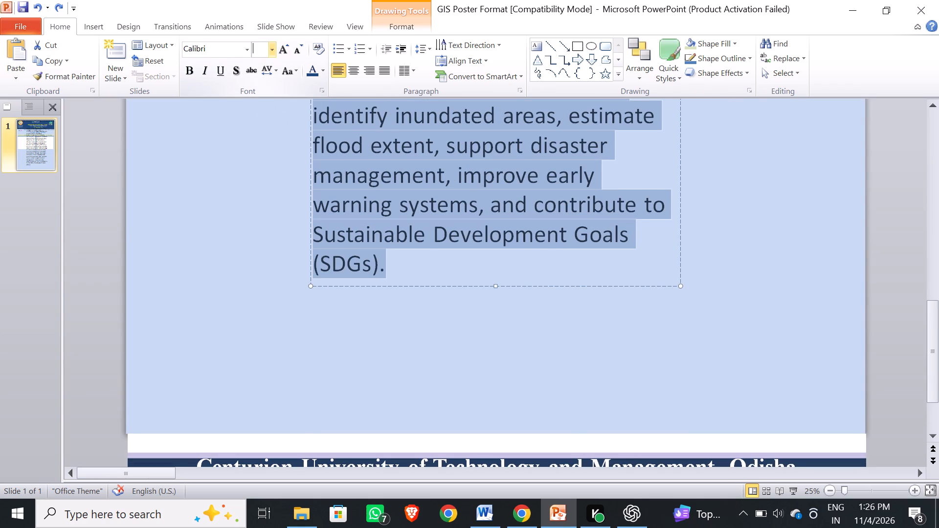
text(14)
key(Return)
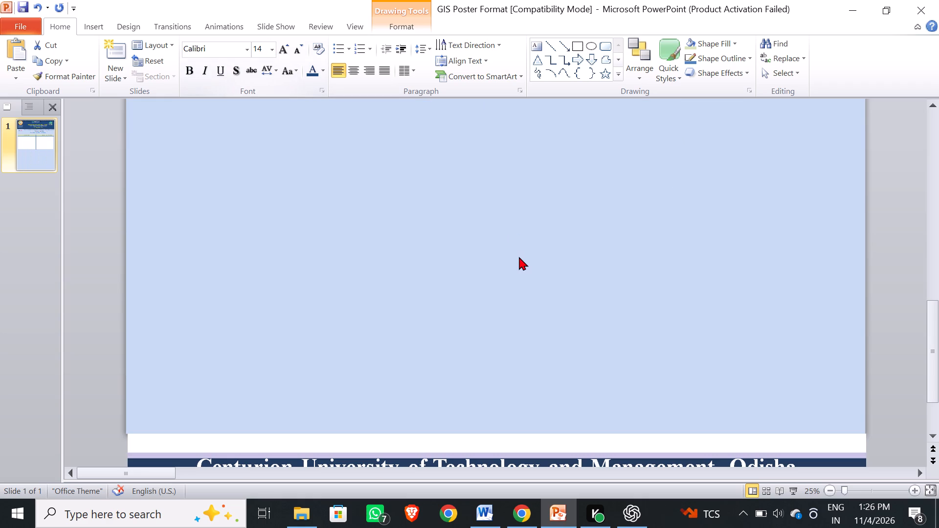
Move the introduction text box from the poster's banner to just below the Introduction heading.
scroll(519, 257, up, 20)
scroll(519, 257, up, 18)
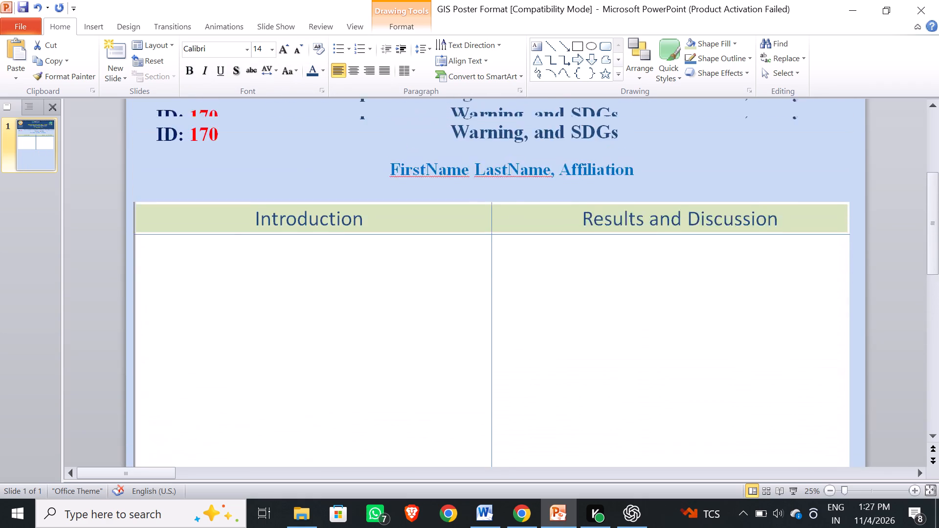
scroll(498, 283, up, 16)
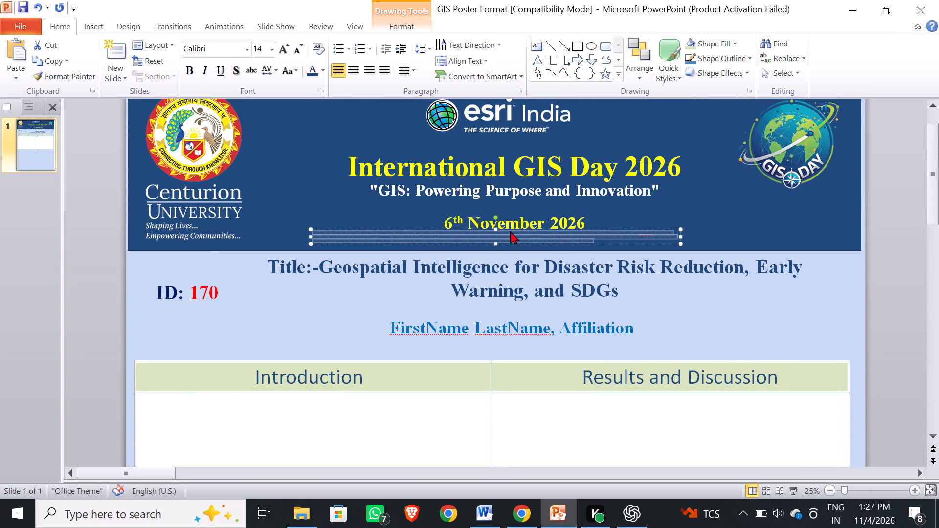
drag(510, 229, 358, 403)
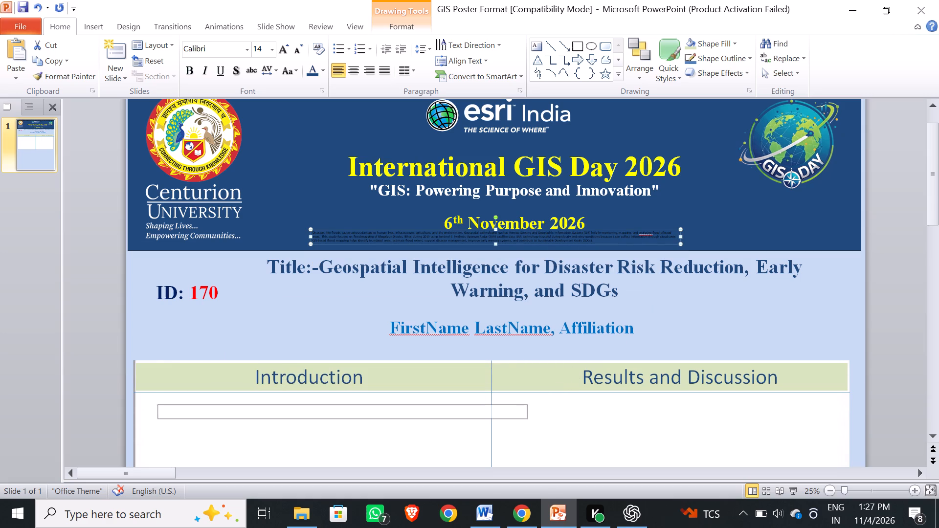
drag(358, 403, 330, 401)
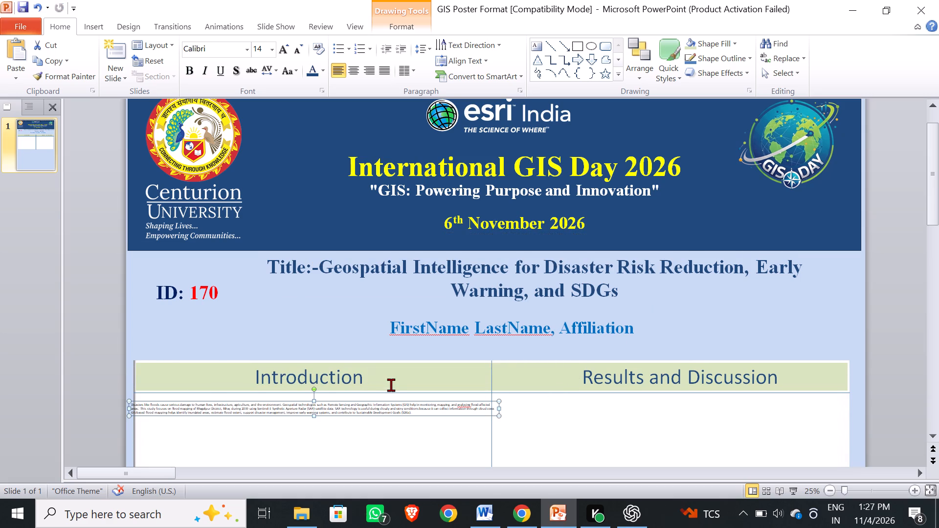
Narrow the introduction text box from both sides so its edges sit just inside the Introduction column's borders.
scroll(391, 385, down, 8)
scroll(401, 338, down, 4)
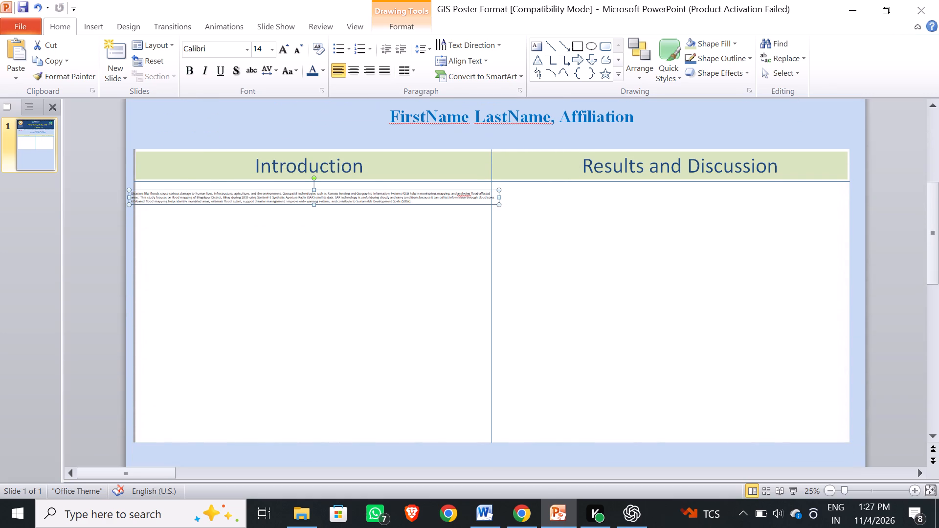
drag(498, 198, 485, 203)
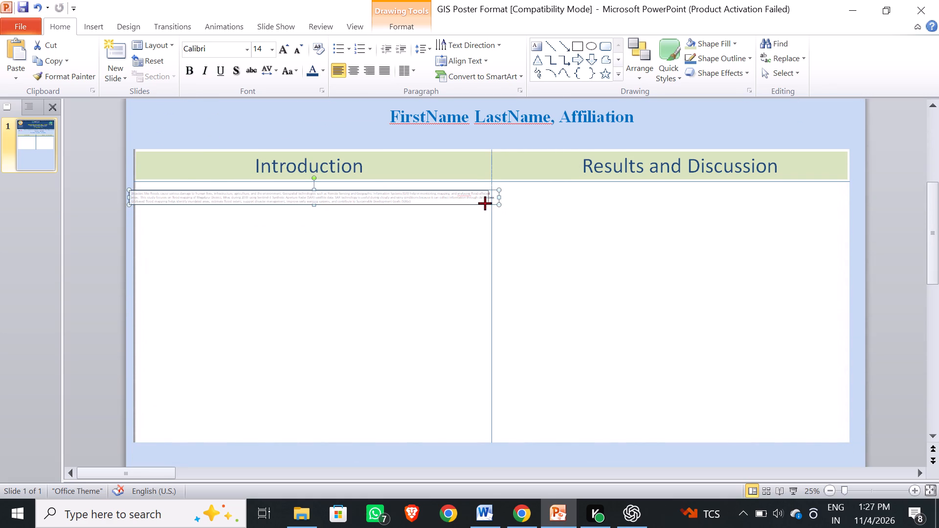
drag(485, 203, 488, 199)
drag(488, 199, 489, 199)
drag(489, 199, 488, 199)
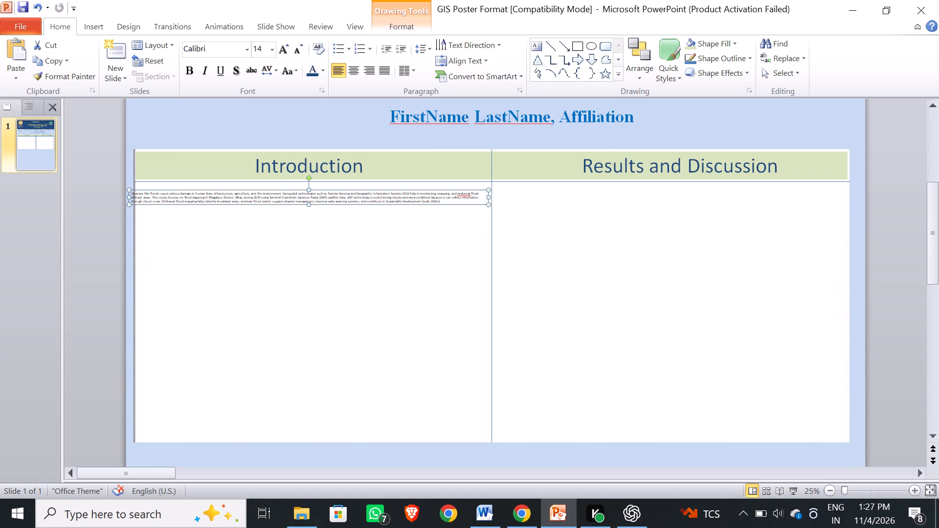
drag(129, 196, 139, 199)
drag(135, 197, 137, 197)
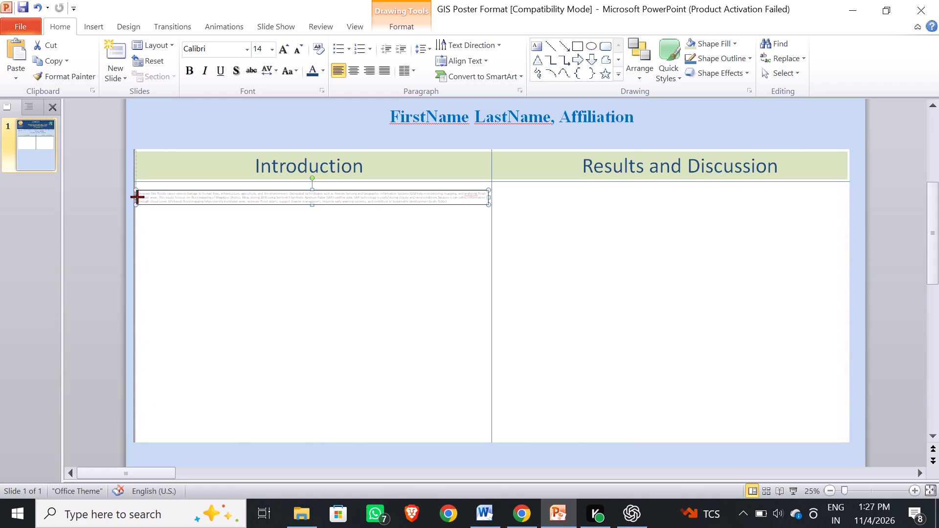
Pull the left edge of the introduction text box slightly further inside the Introduction column's border.
drag(137, 197, 144, 197)
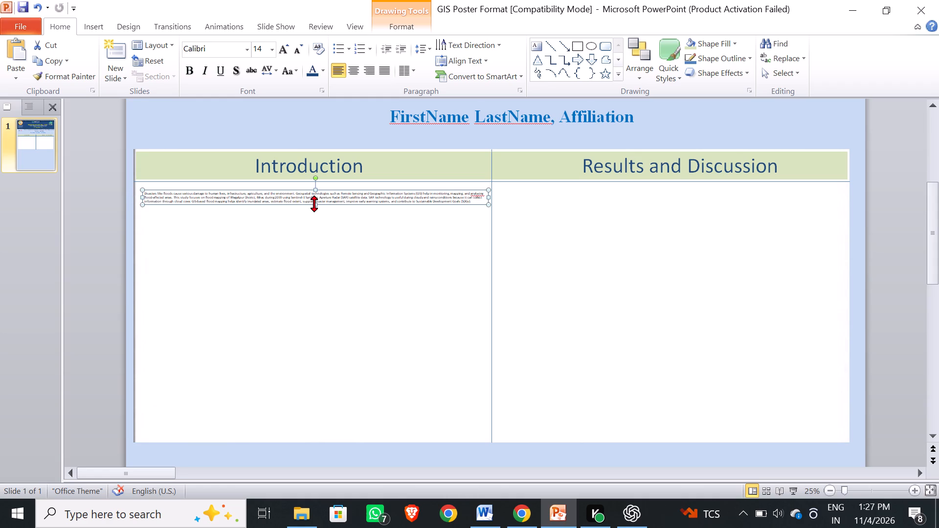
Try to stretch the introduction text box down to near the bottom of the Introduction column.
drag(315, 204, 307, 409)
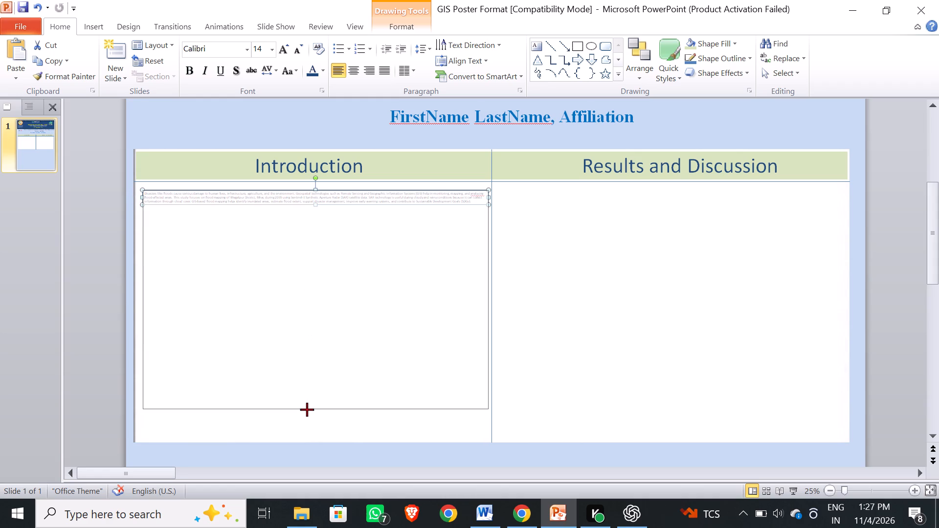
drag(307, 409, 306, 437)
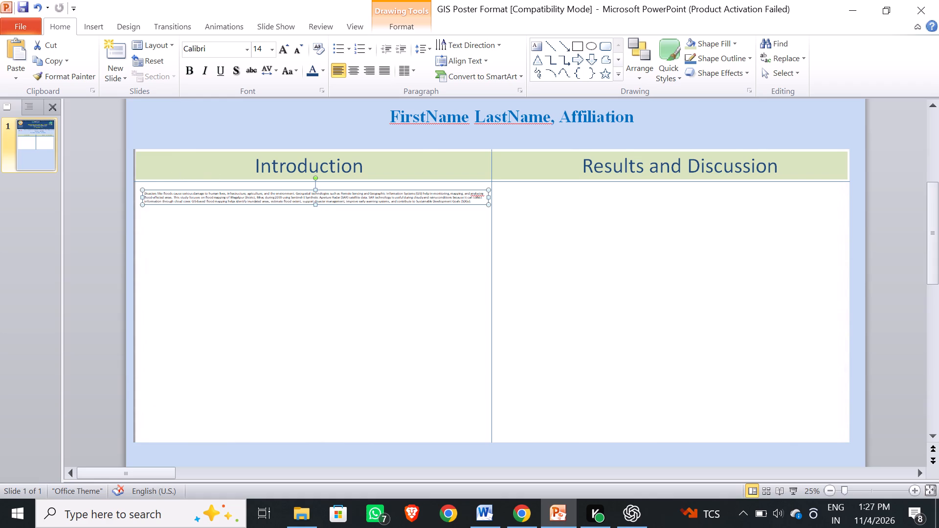
Enlarge the whole introduction paragraph to font size 54 so it fills most of the Introduction column.
drag(145, 192, 366, 212)
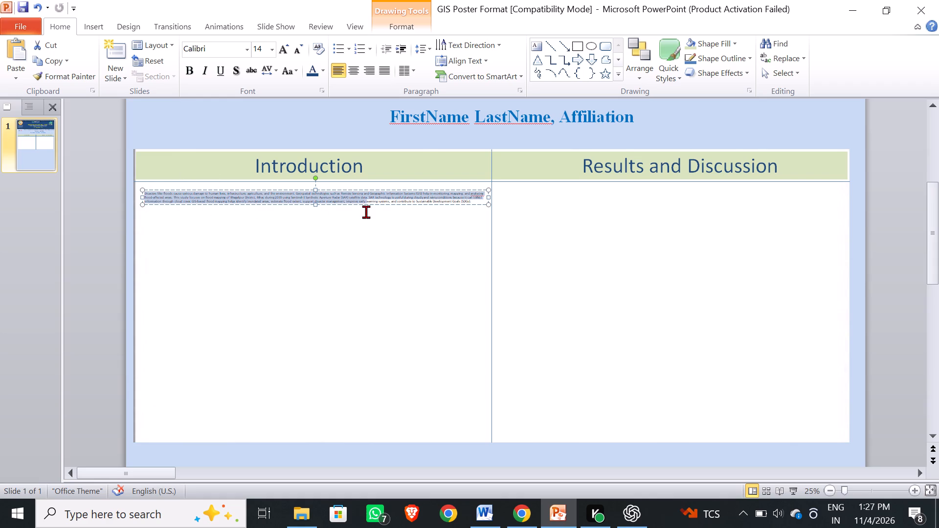
drag(366, 212, 469, 211)
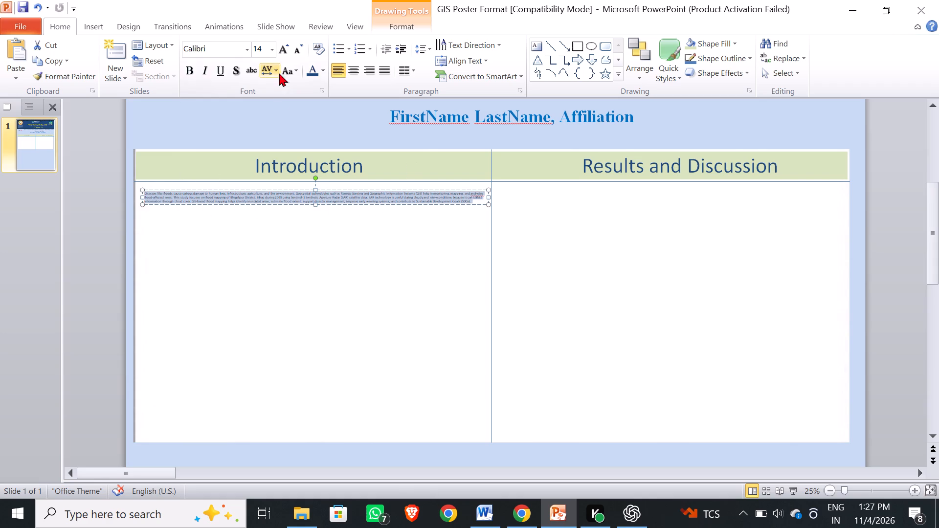
click(283, 47)
triple_click(284, 48)
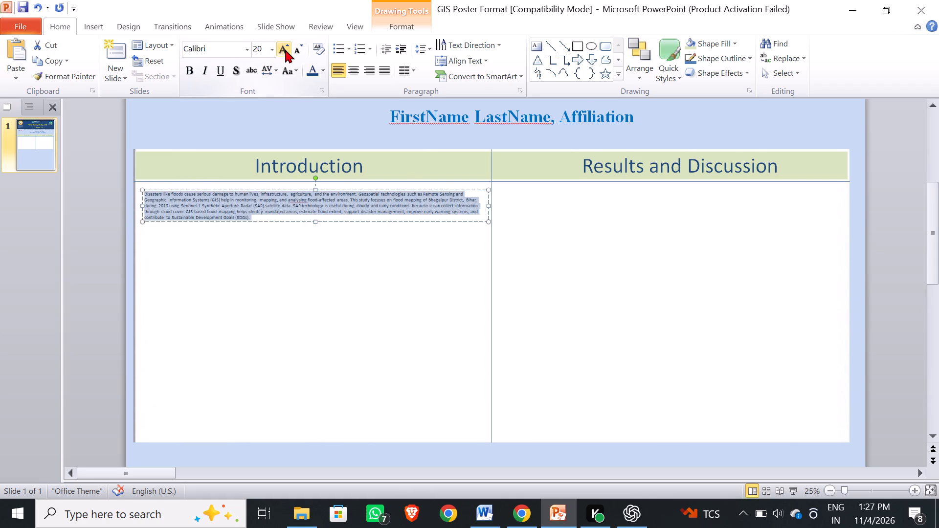
triple_click(285, 49)
triple_click(285, 50)
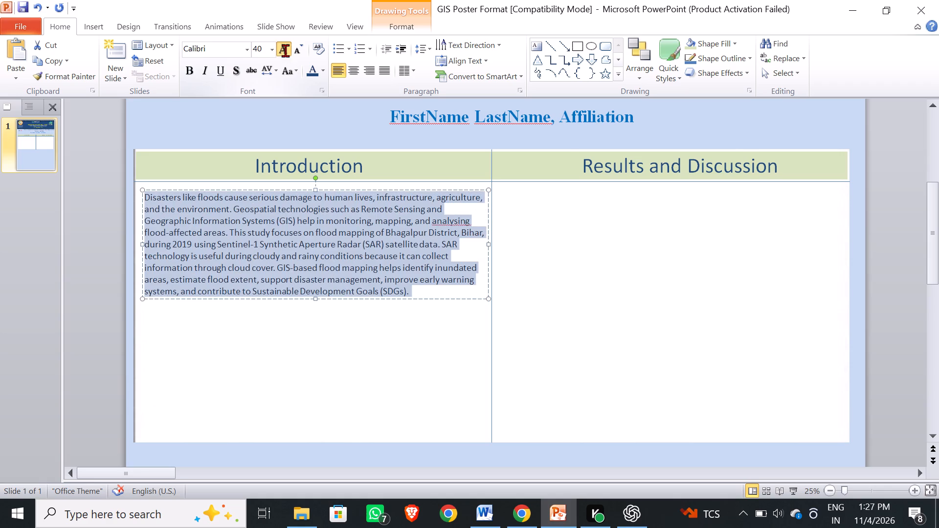
click(285, 50)
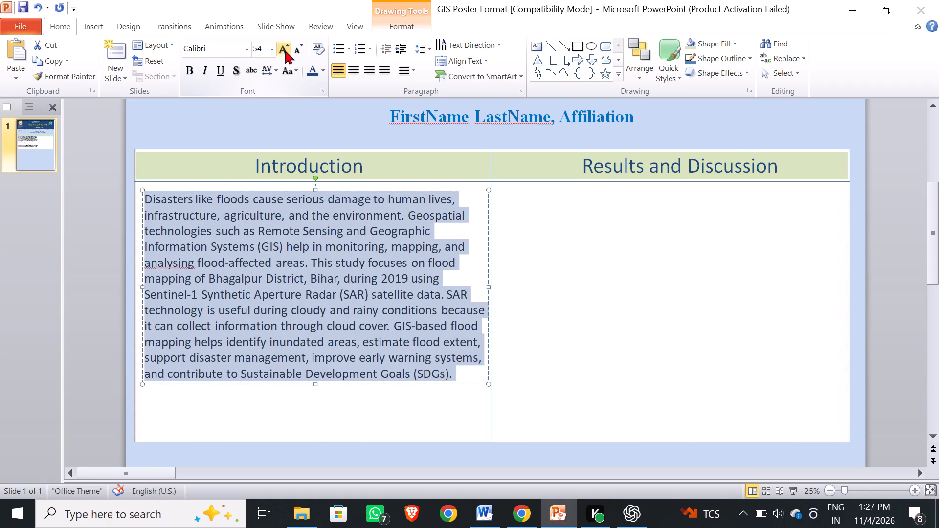
click(285, 50)
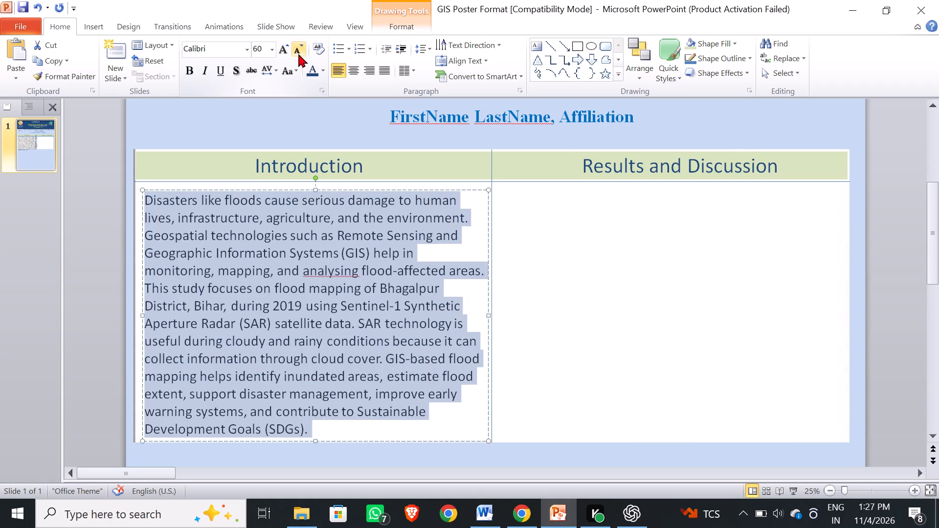
click(300, 56)
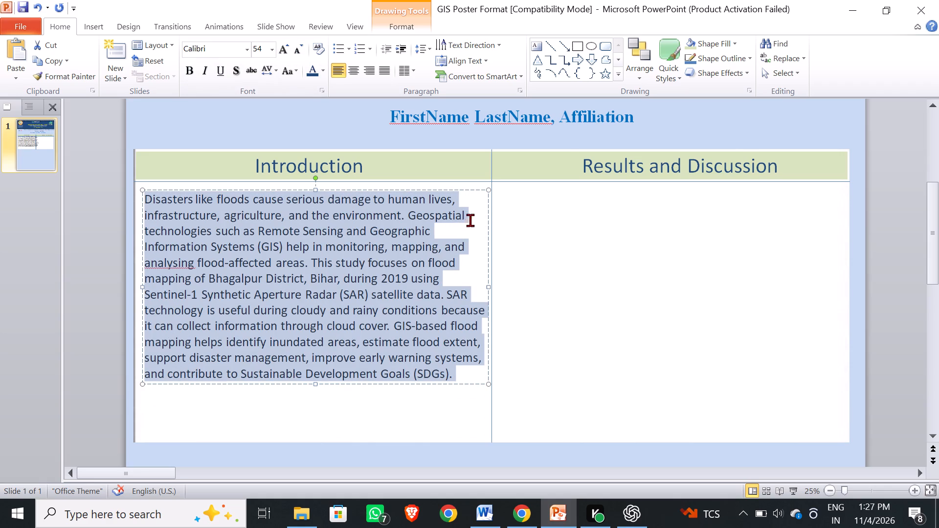
click(484, 210)
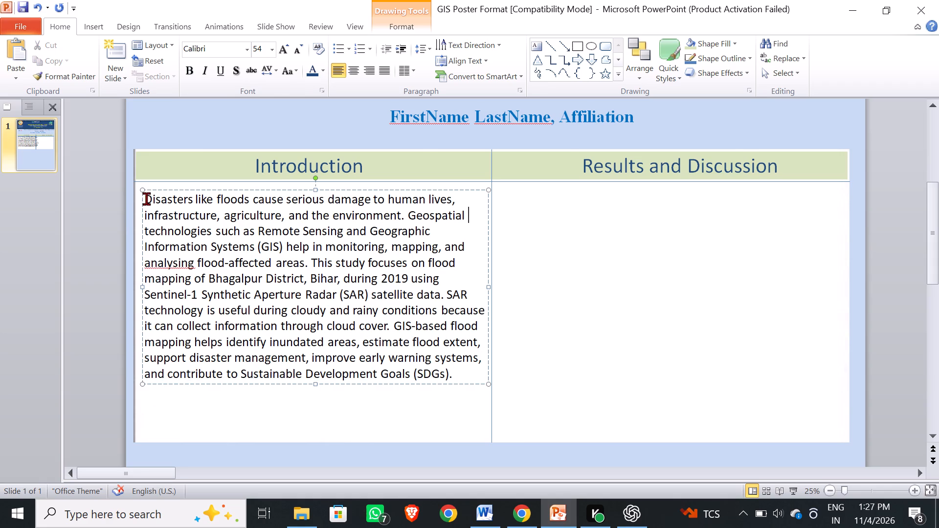
Change the font of the whole introduction paragraph to Times New Roman.
drag(146, 199, 466, 383)
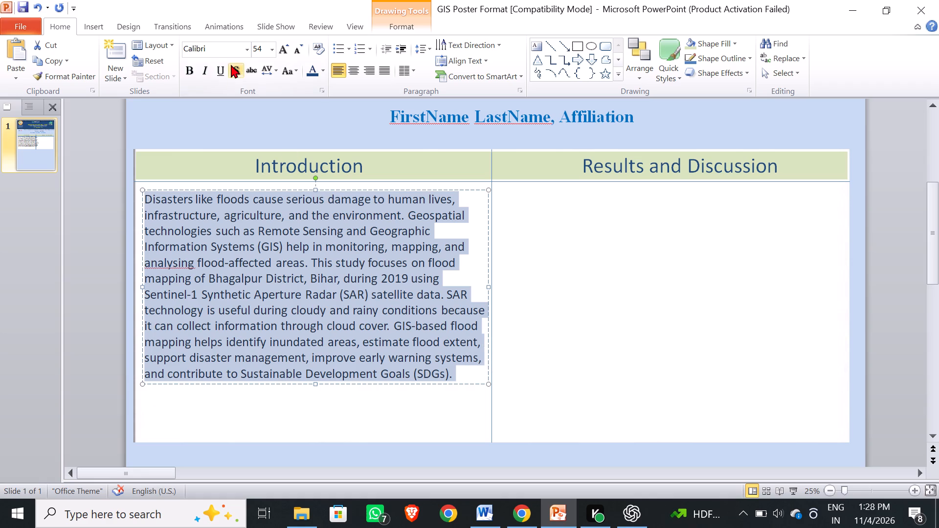
click(225, 43)
key(t)
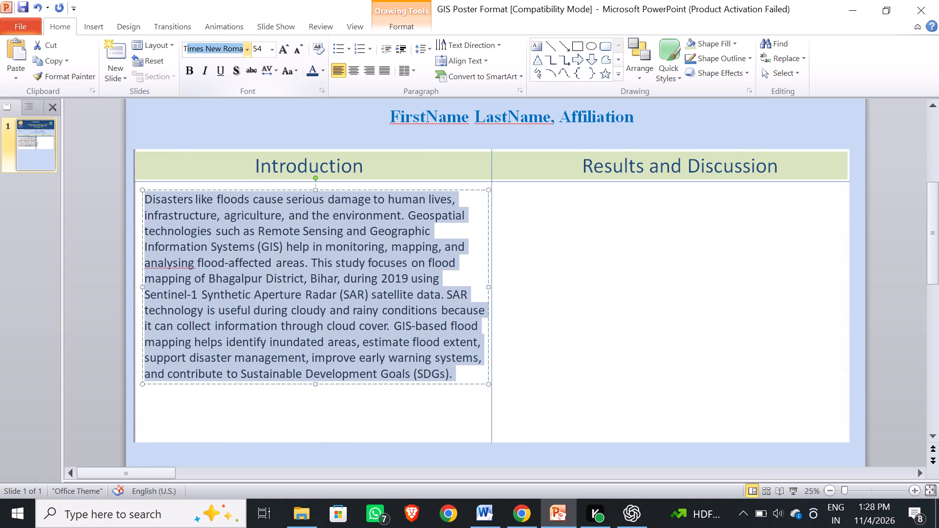
key(Return)
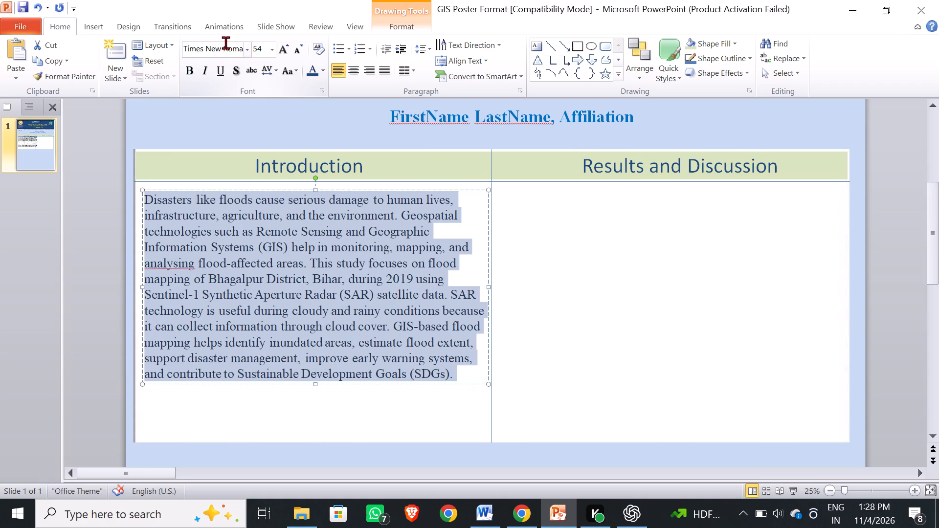
Justify the introduction paragraph after trying the centred and right alignments.
click(355, 71)
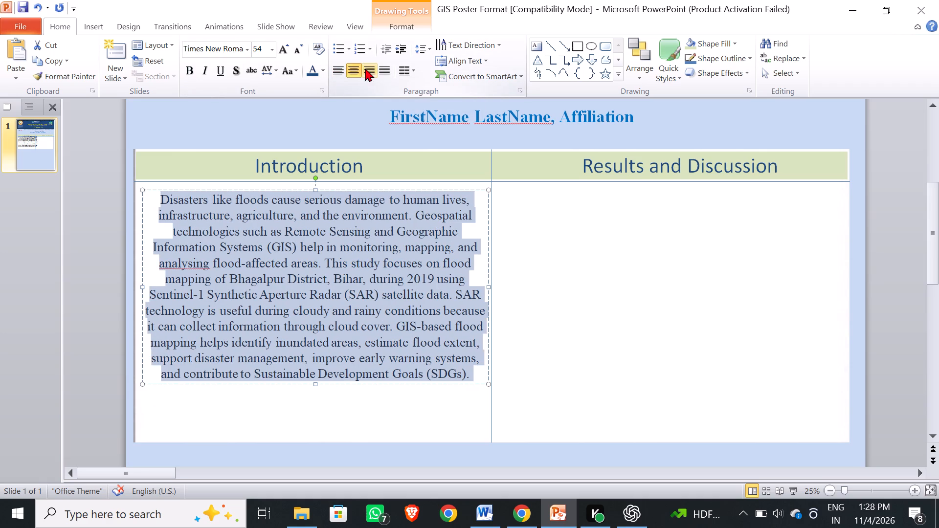
click(371, 68)
click(394, 70)
click(386, 73)
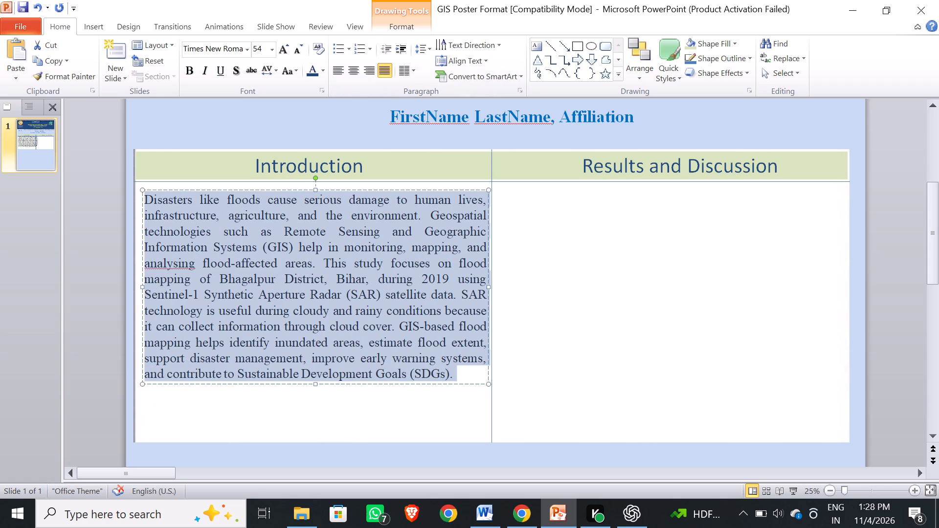
Stretch the white two-column Introduction and Results and Discussion panel downward over the empty blue area of the poster.
click(552, 237)
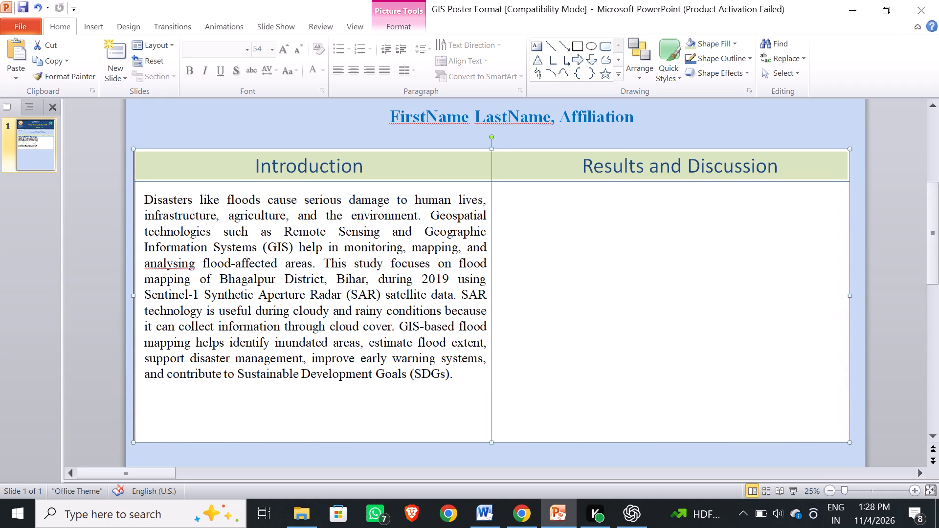
scroll(560, 250, down, 4)
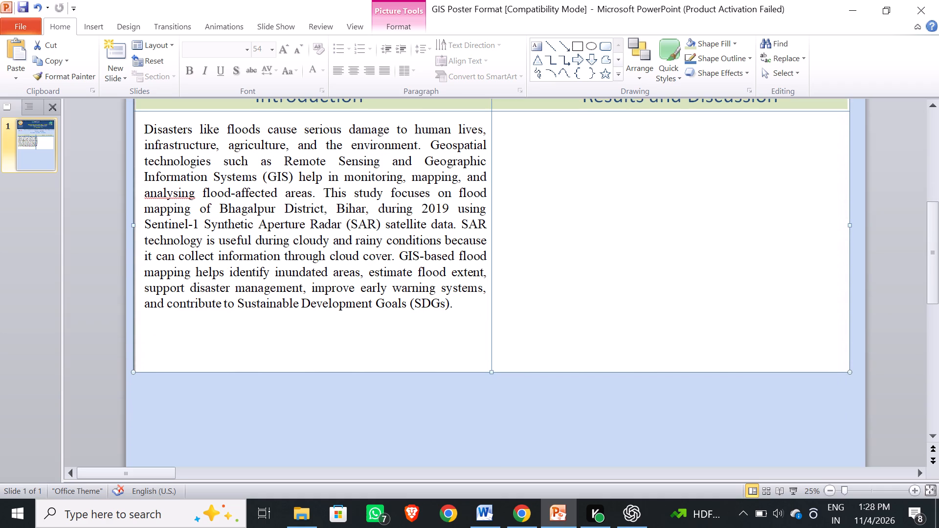
scroll(562, 256, down, 2)
scroll(562, 256, up, 1)
scroll(562, 256, down, 3)
scroll(563, 256, up, 2)
scroll(564, 256, down, 4)
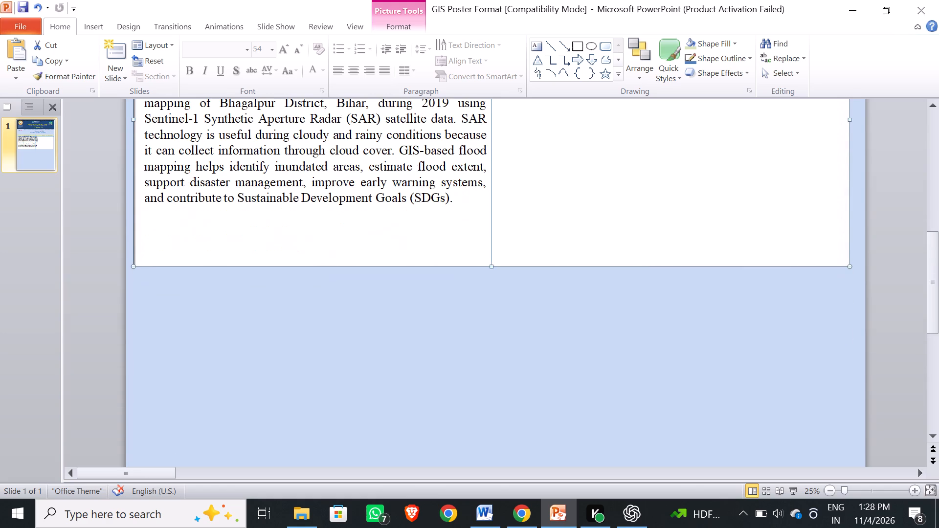
scroll(564, 257, down, 5)
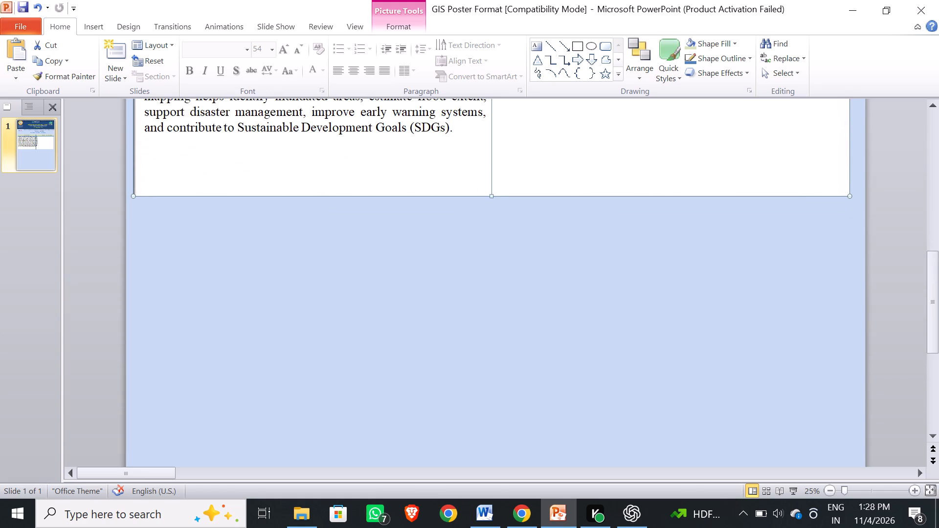
click(447, 195)
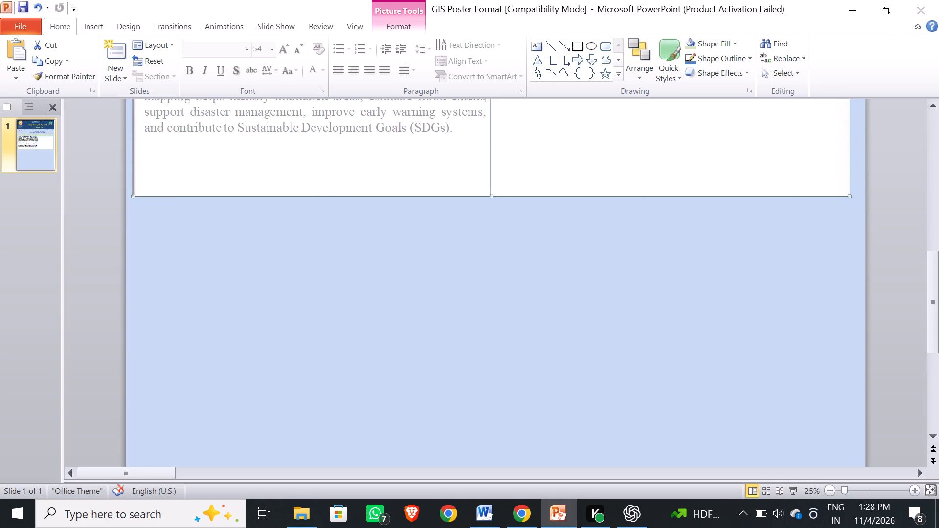
click(444, 198)
click(443, 195)
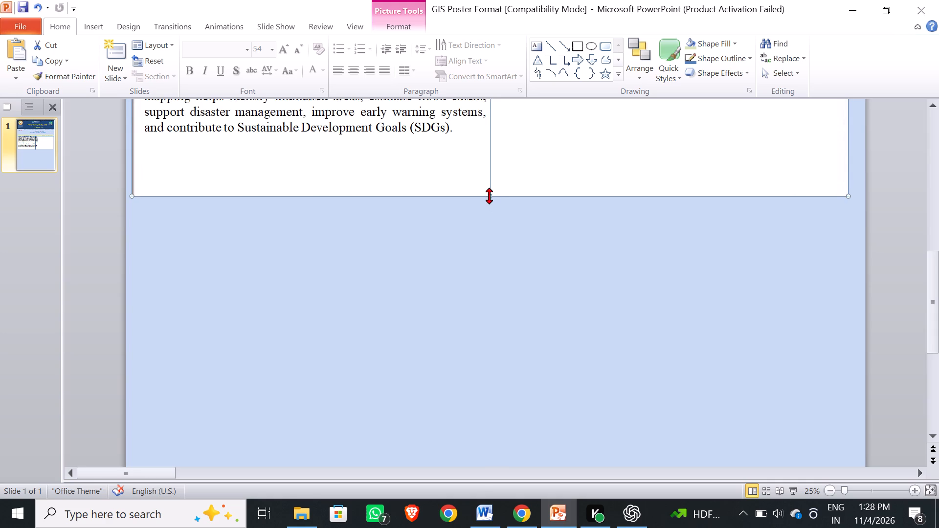
drag(490, 196, 506, 402)
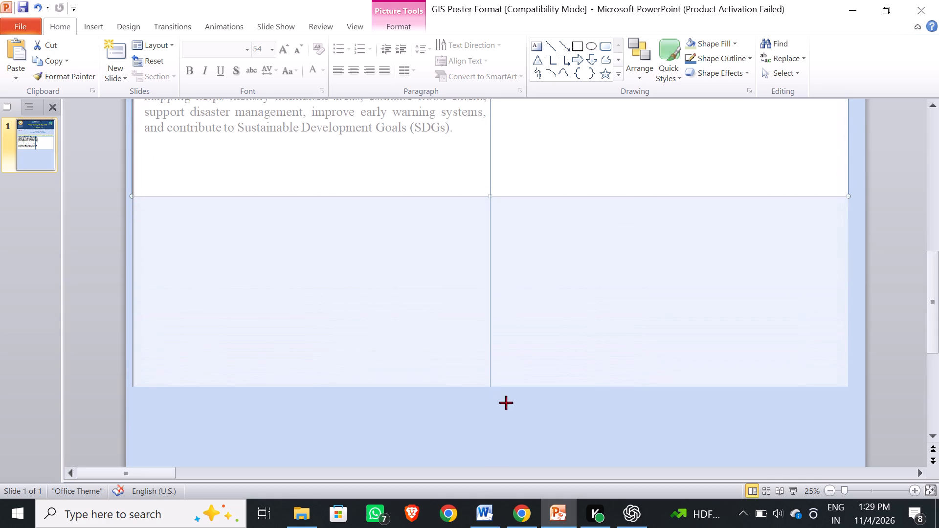
drag(506, 402, 506, 411)
Extend the bottom edge of the white two-column panel further down towards the poster's footer.
scroll(499, 399, down, 5)
scroll(498, 396, up, 3)
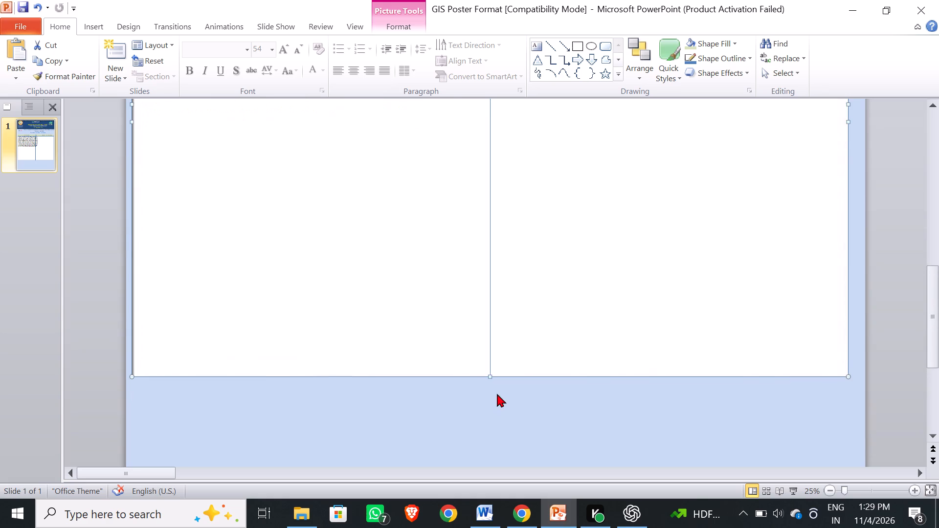
scroll(497, 394, up, 2)
scroll(497, 391, down, 1)
scroll(497, 388, up, 20)
scroll(497, 388, up, 8)
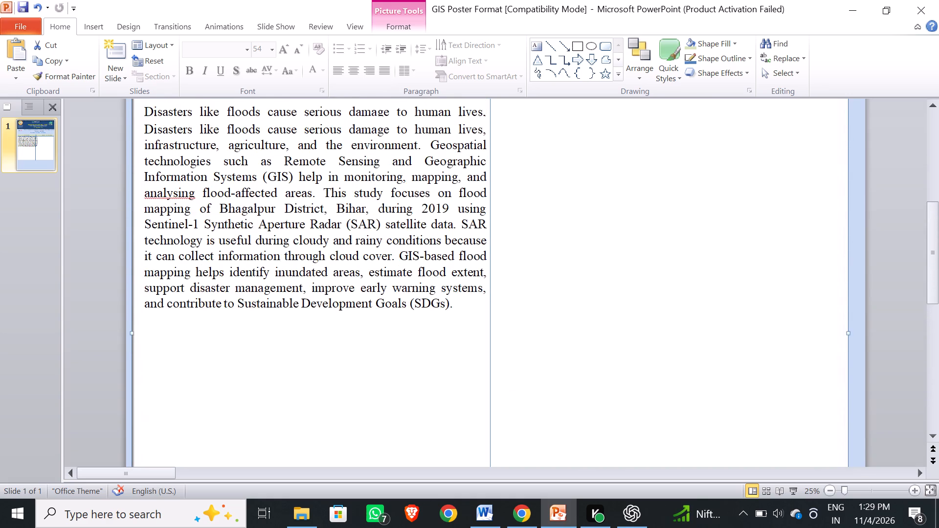
scroll(508, 377, up, 10)
scroll(506, 377, down, 12)
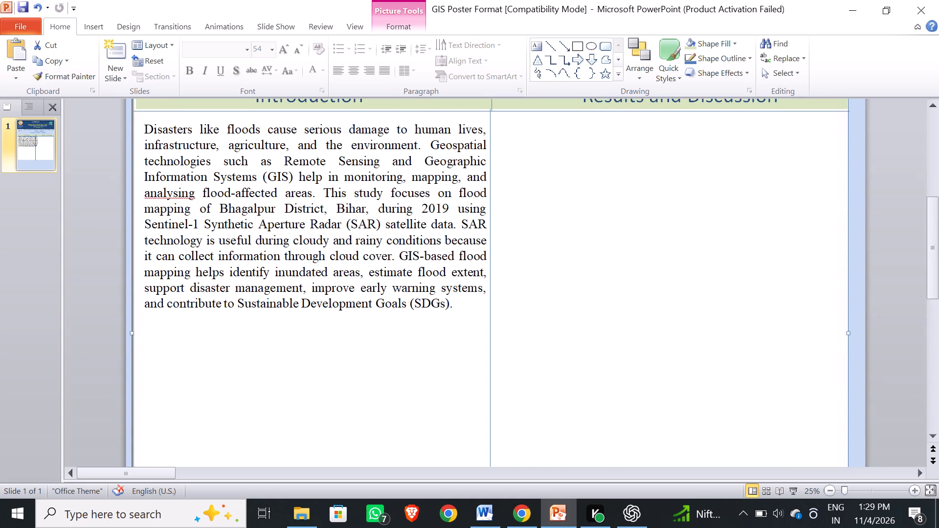
scroll(488, 383, down, 7)
scroll(487, 382, up, 1)
scroll(487, 382, down, 15)
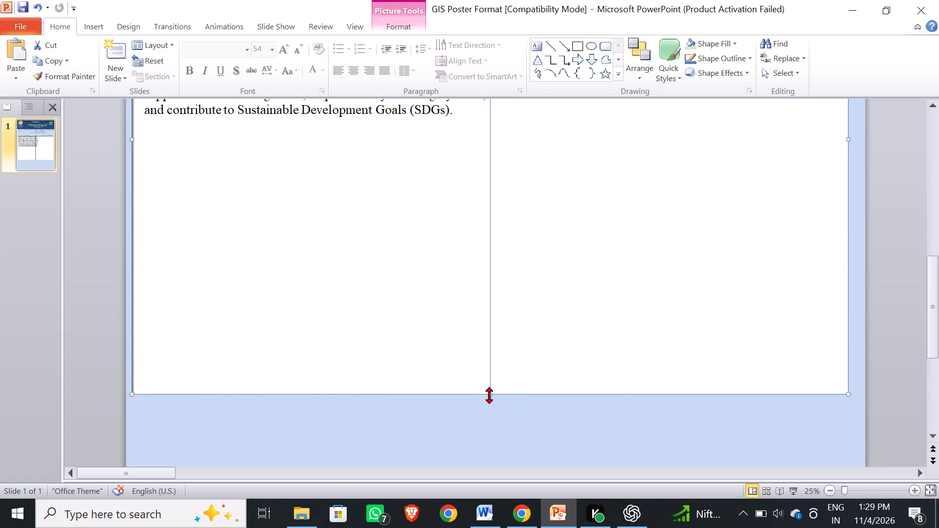
drag(489, 395, 500, 461)
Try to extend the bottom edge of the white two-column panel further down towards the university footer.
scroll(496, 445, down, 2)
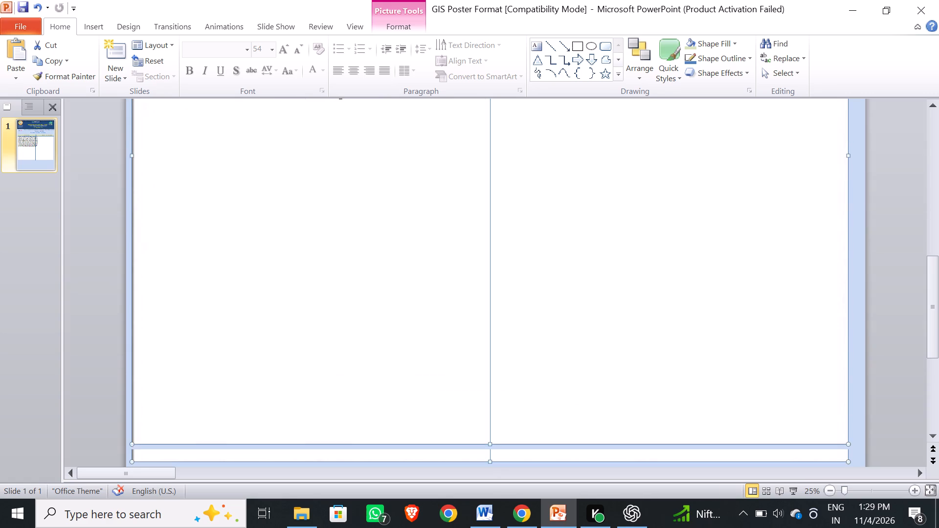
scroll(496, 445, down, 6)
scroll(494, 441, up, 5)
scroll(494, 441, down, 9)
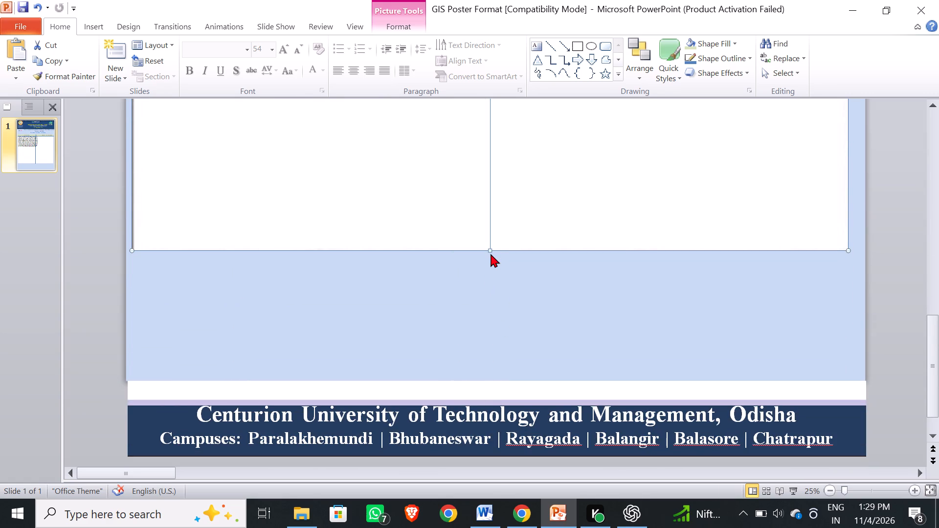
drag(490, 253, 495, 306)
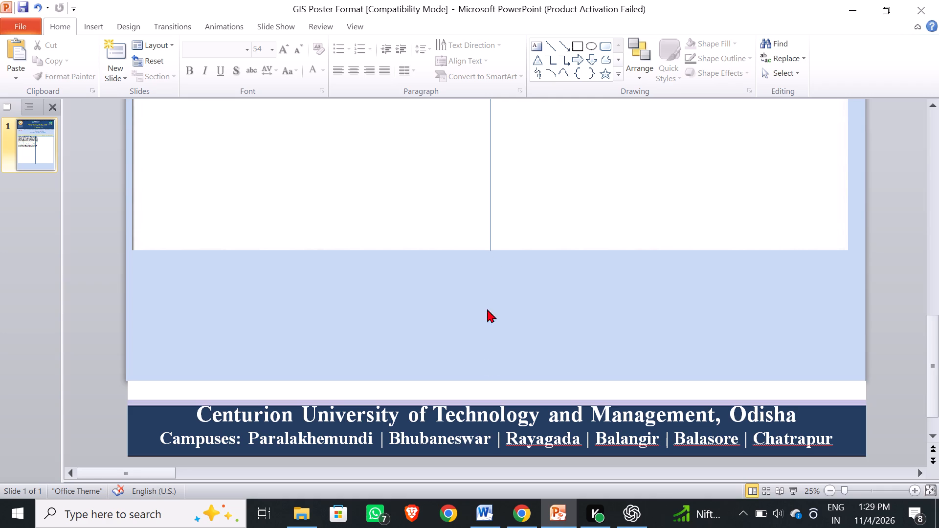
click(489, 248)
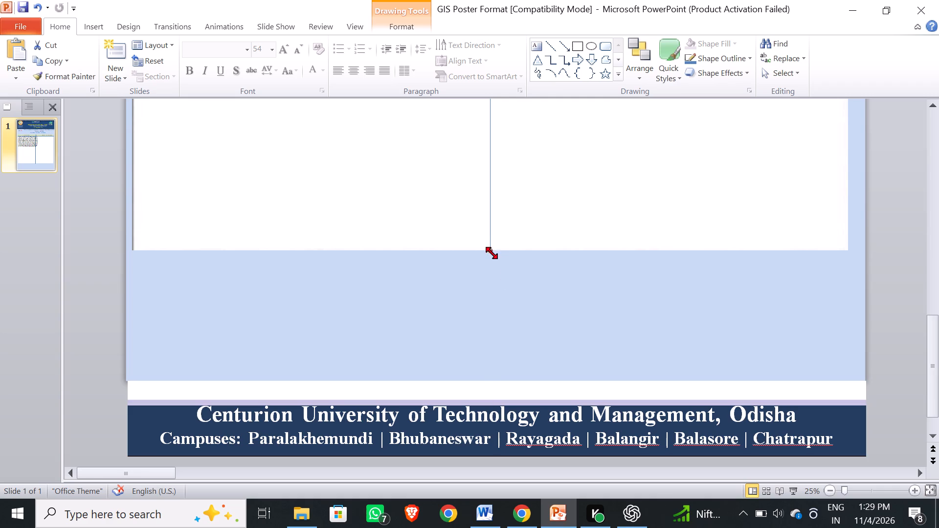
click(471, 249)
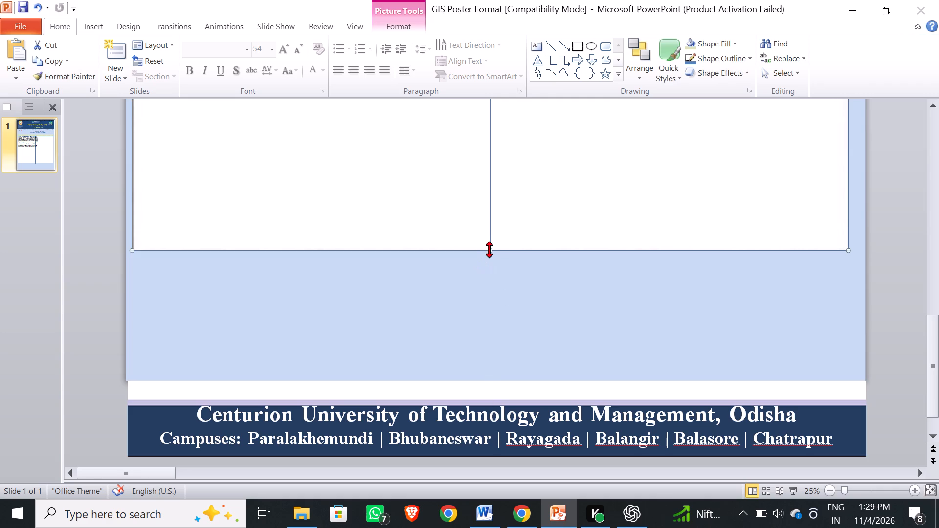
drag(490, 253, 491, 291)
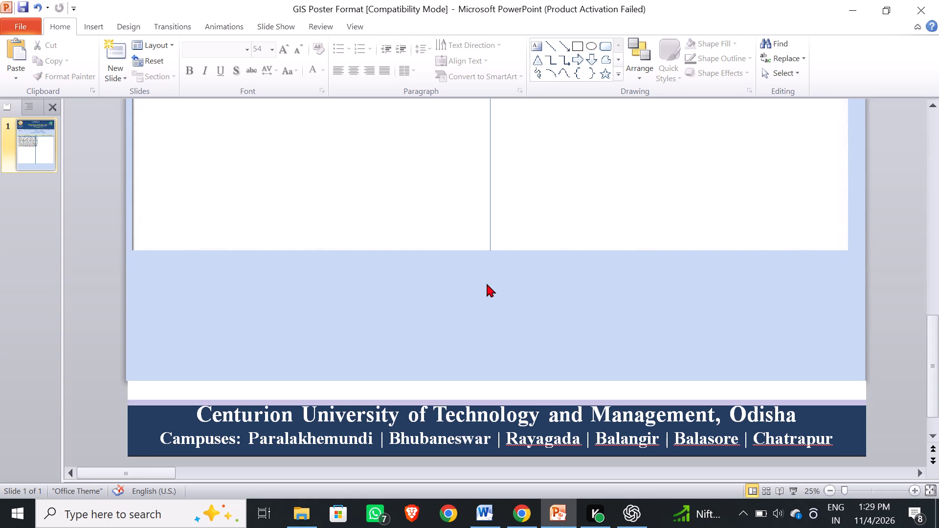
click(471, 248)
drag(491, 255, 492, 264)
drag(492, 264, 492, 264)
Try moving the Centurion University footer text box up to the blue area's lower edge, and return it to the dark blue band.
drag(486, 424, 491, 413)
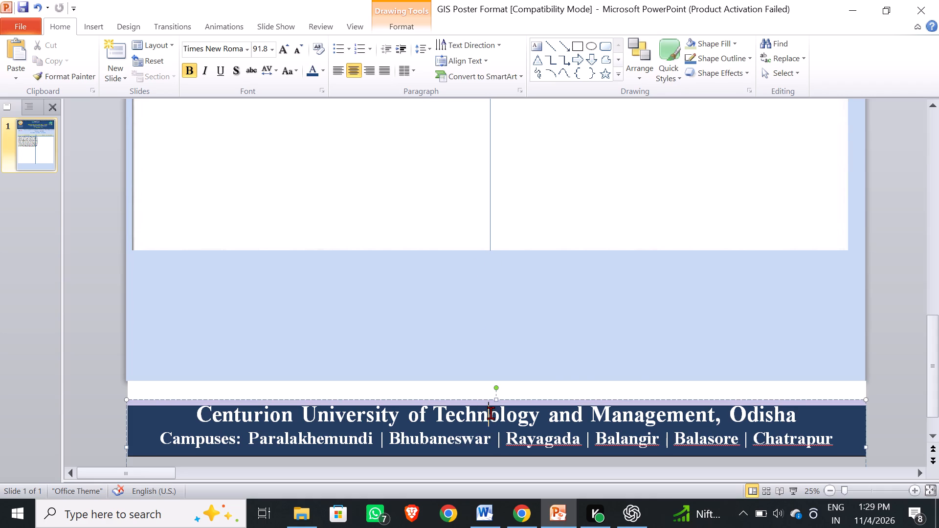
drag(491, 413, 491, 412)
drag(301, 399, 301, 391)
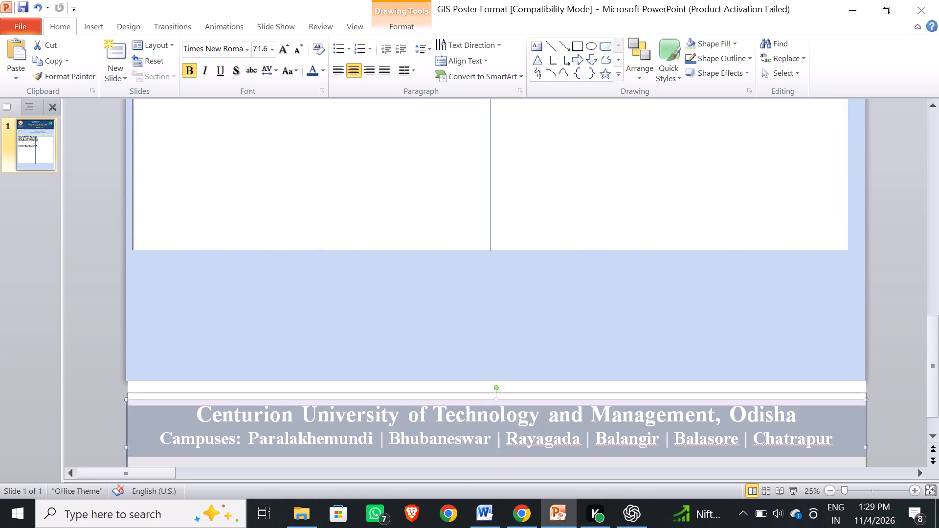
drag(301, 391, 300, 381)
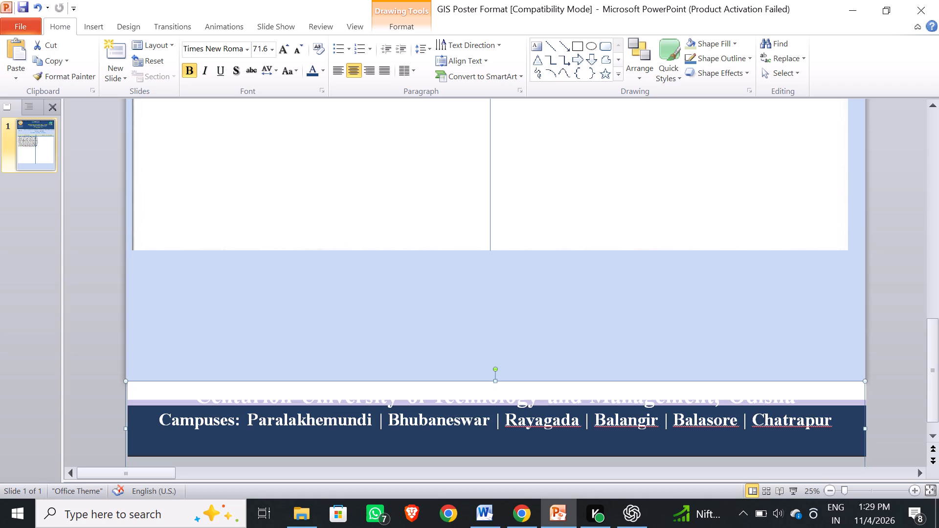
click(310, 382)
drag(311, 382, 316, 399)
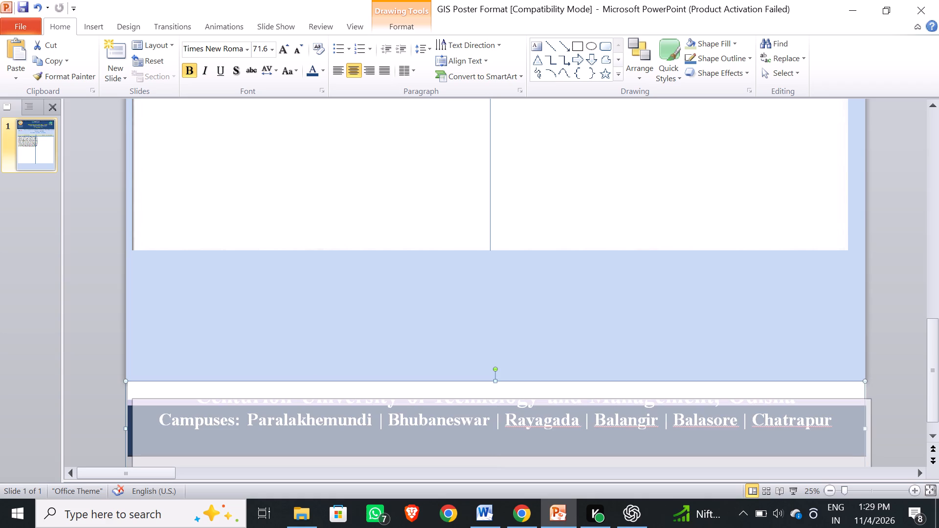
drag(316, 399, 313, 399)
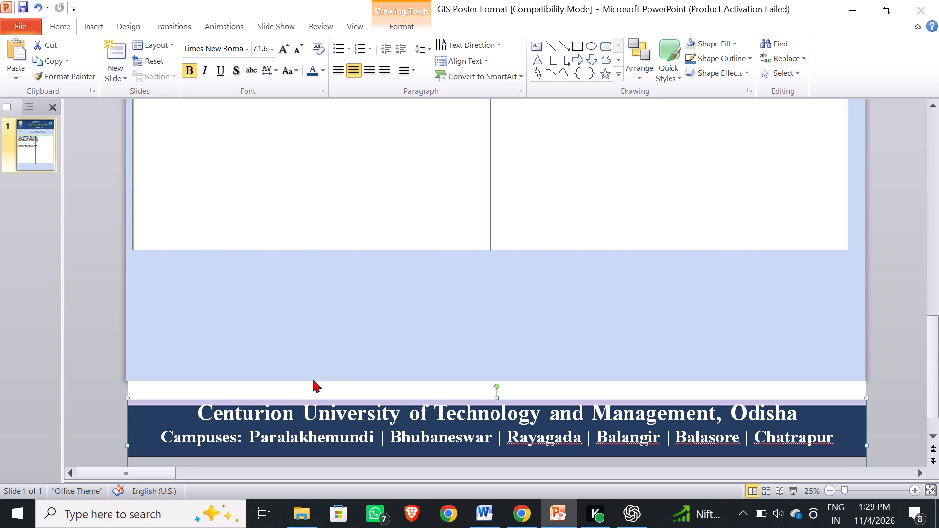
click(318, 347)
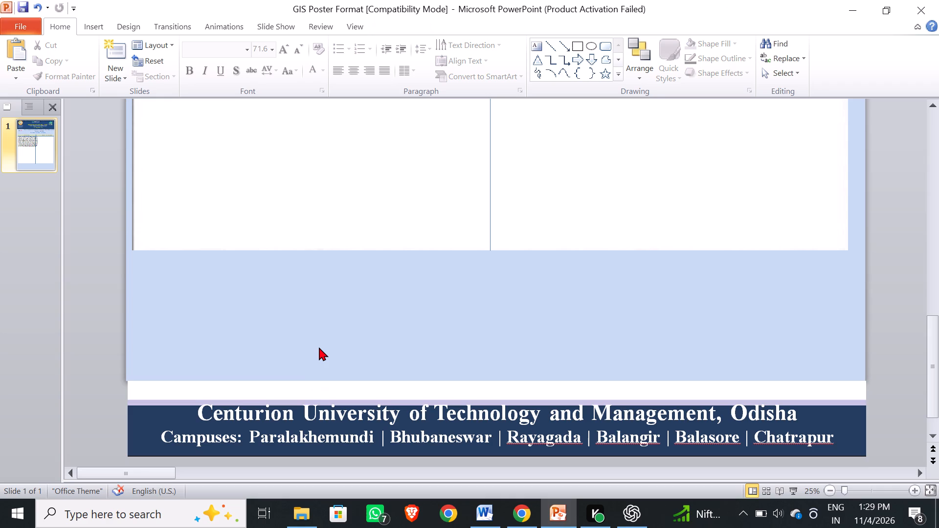
Draw a straight horizontal line below the introduction paragraph, spanning both columns from the white panel's left edge to its right edge.
scroll(324, 347, up, 20)
scroll(324, 347, up, 5)
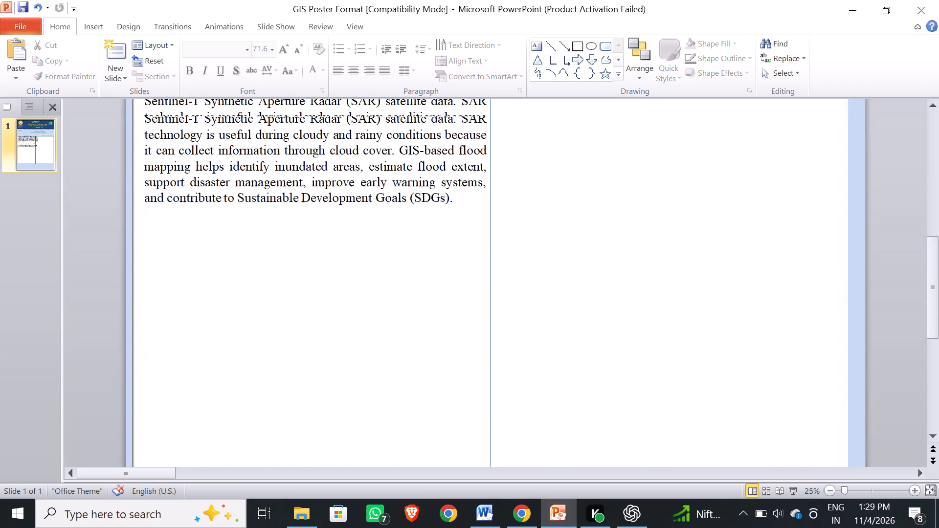
scroll(327, 341, up, 16)
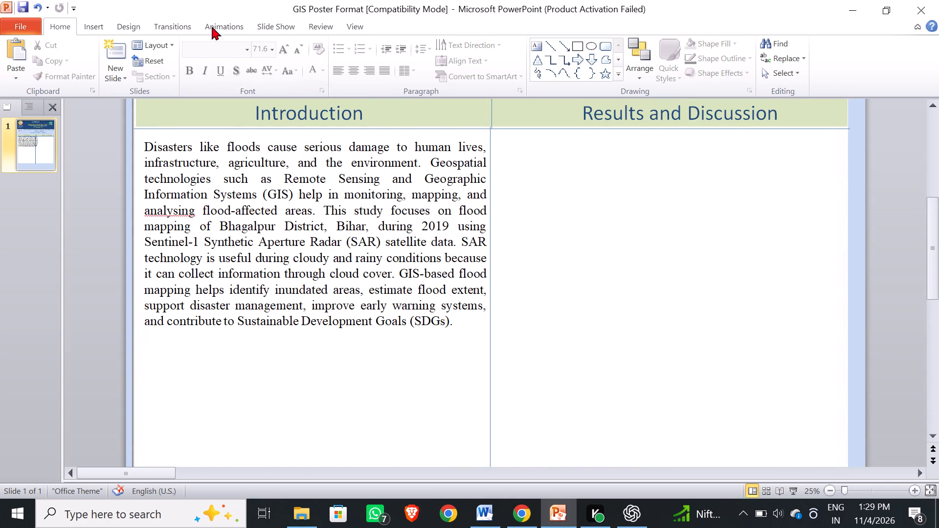
click(139, 26)
click(98, 26)
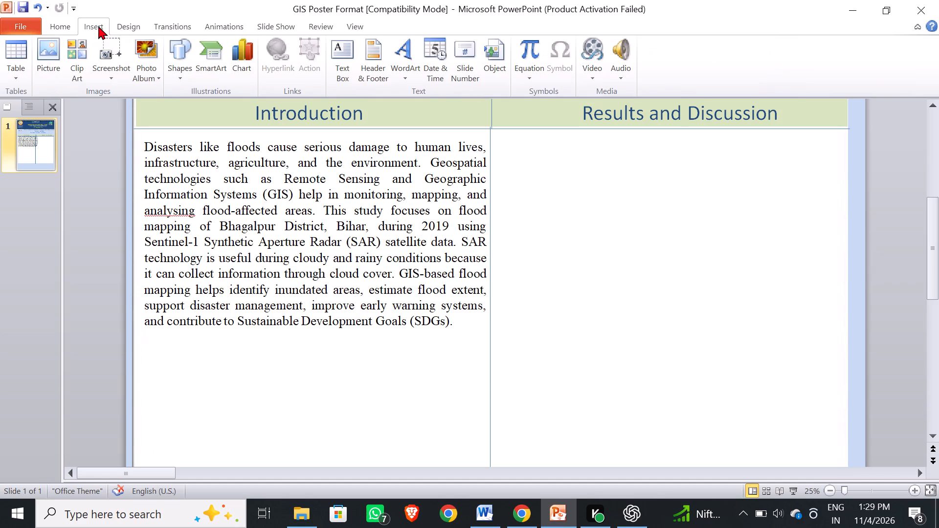
click(174, 76)
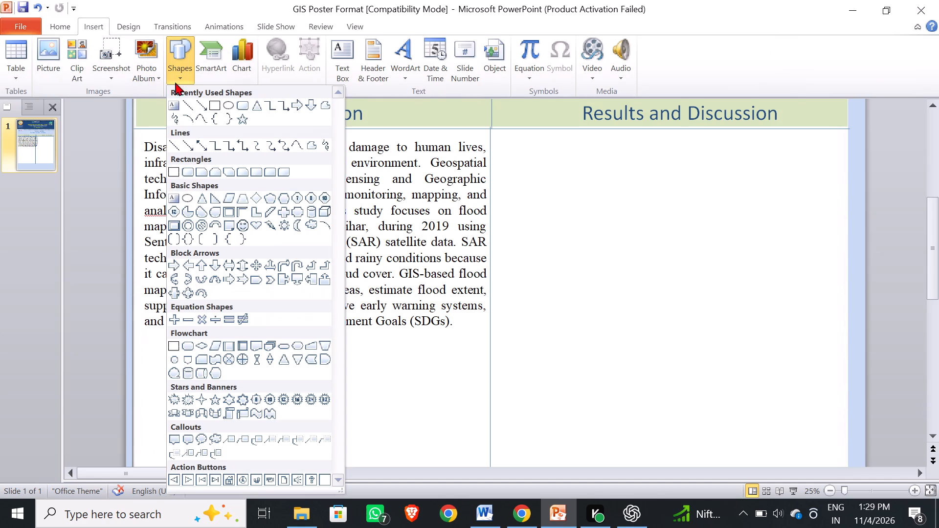
click(187, 106)
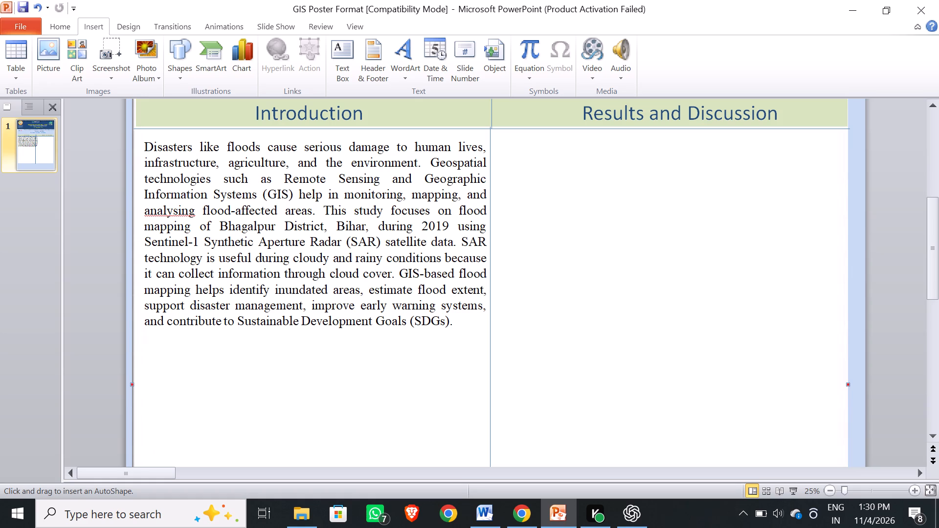
click(134, 364)
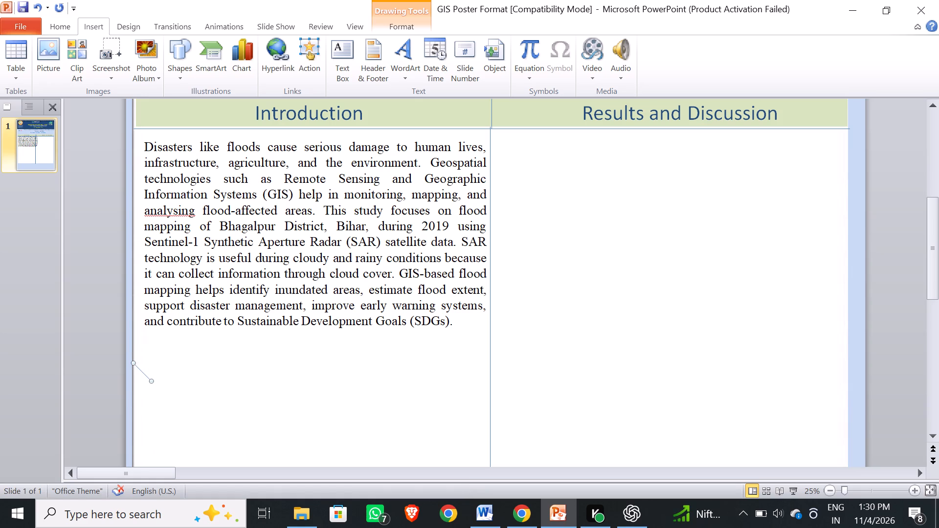
drag(152, 381, 284, 369)
drag(284, 369, 842, 362)
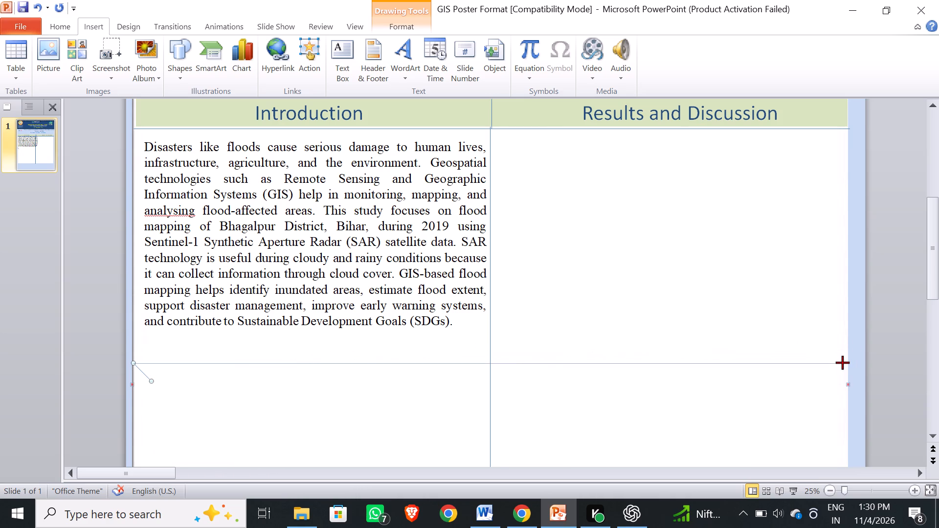
drag(842, 362, 847, 358)
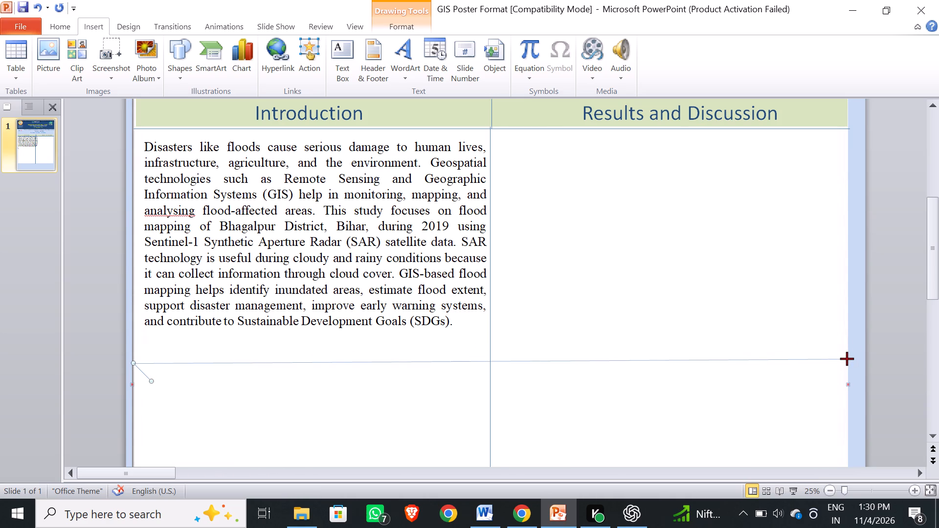
Extend the right end of the horizontal line below the introduction to meet the white panel's right edge.
drag(847, 358, 848, 358)
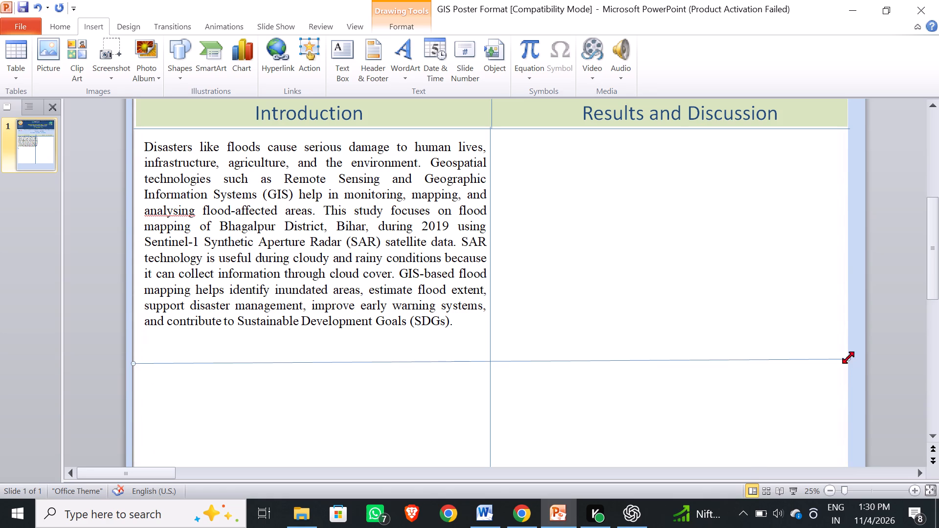
click(889, 350)
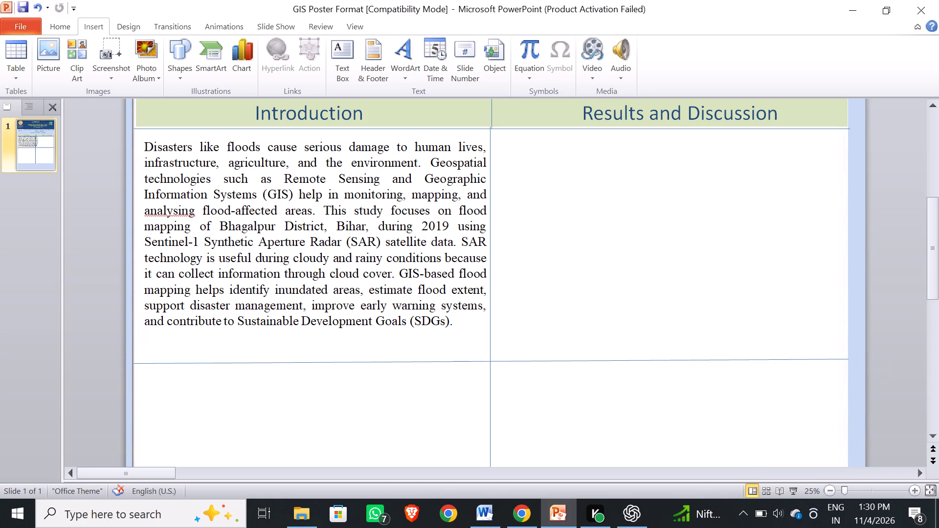
Switch to WhatsApp.
scroll(520, 390, down, 8)
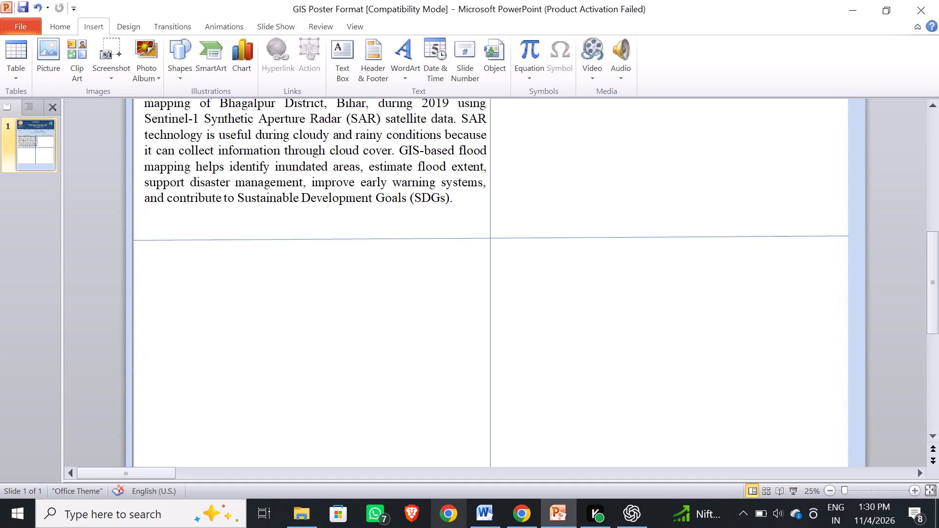
click(383, 515)
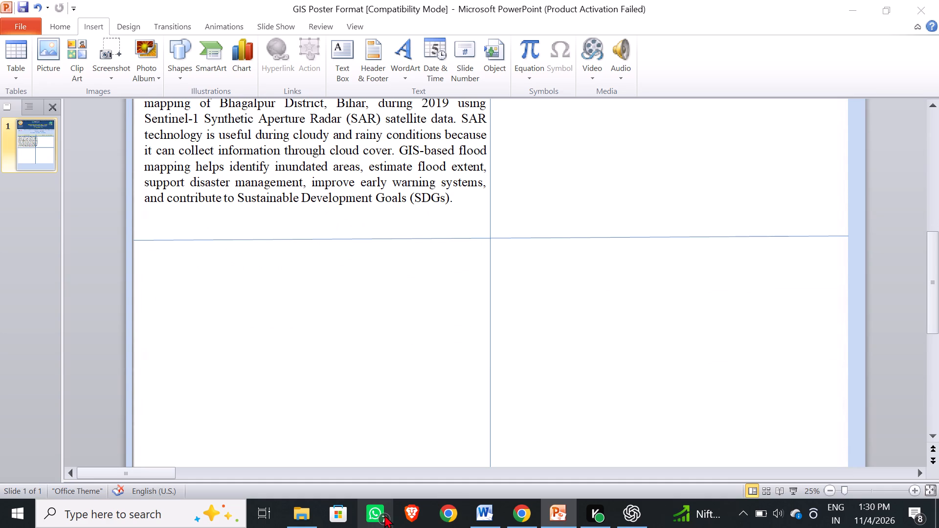
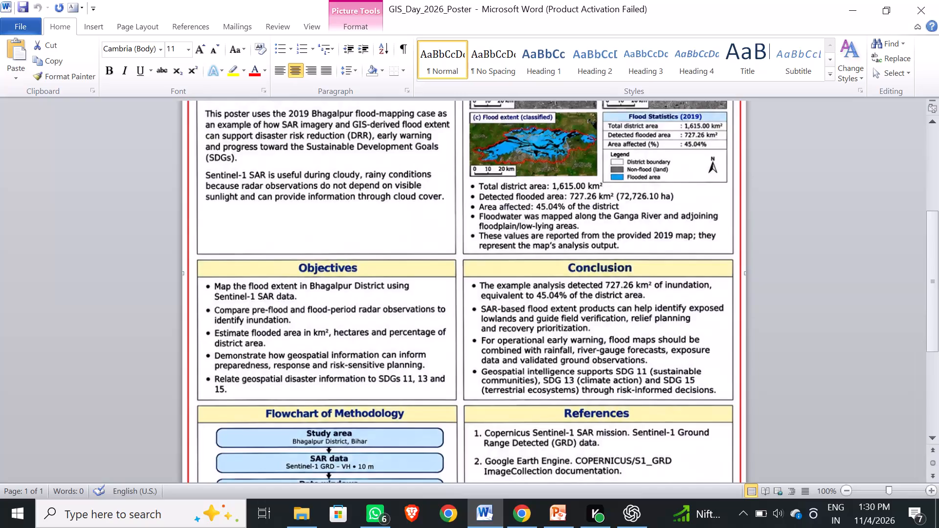
Examine the section layout of the GIS_Day_2026_Poster reference in Word, from Introduction and Results down to Flowchart of Methodology and References.
scroll(374, 202, up, 1)
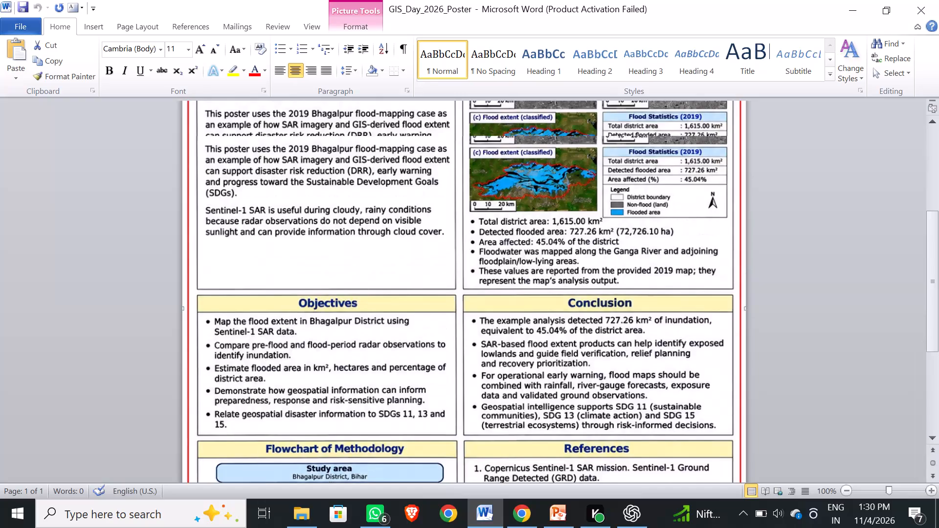
scroll(374, 202, up, 3)
scroll(374, 202, down, 3)
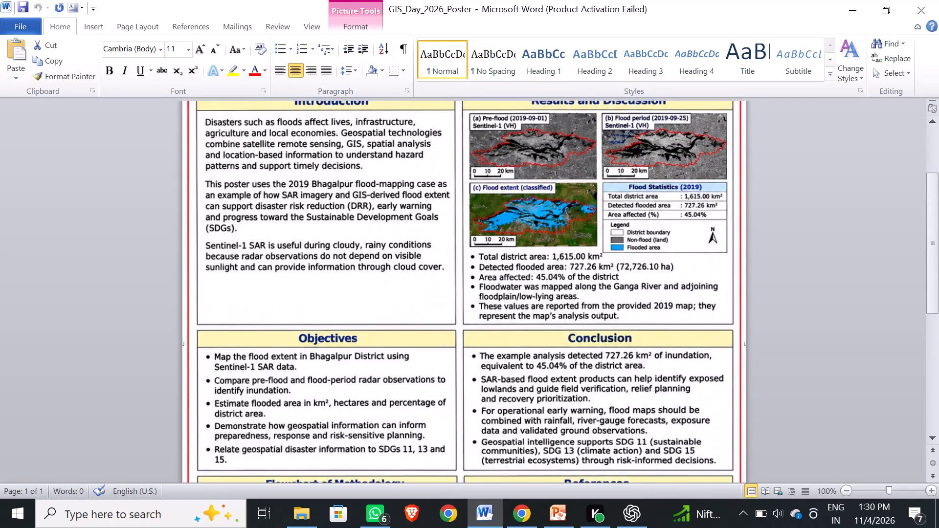
scroll(374, 202, down, 2)
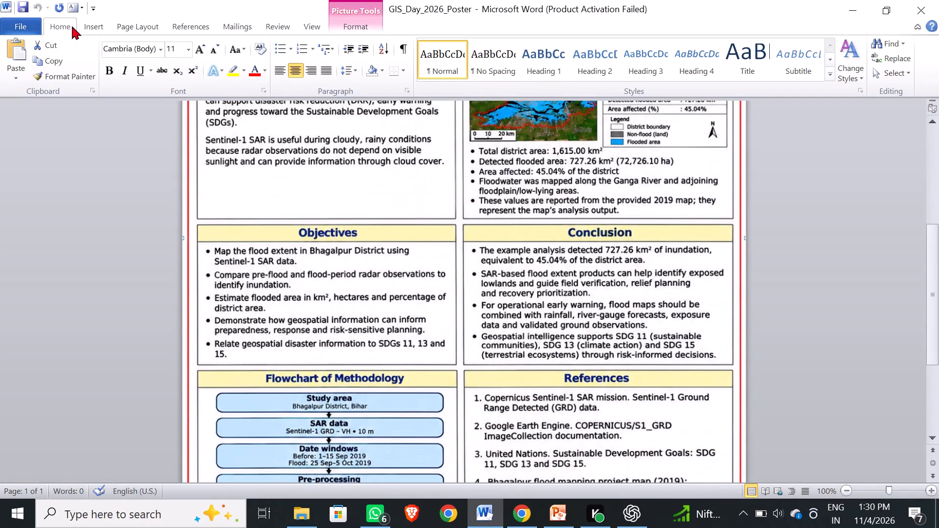
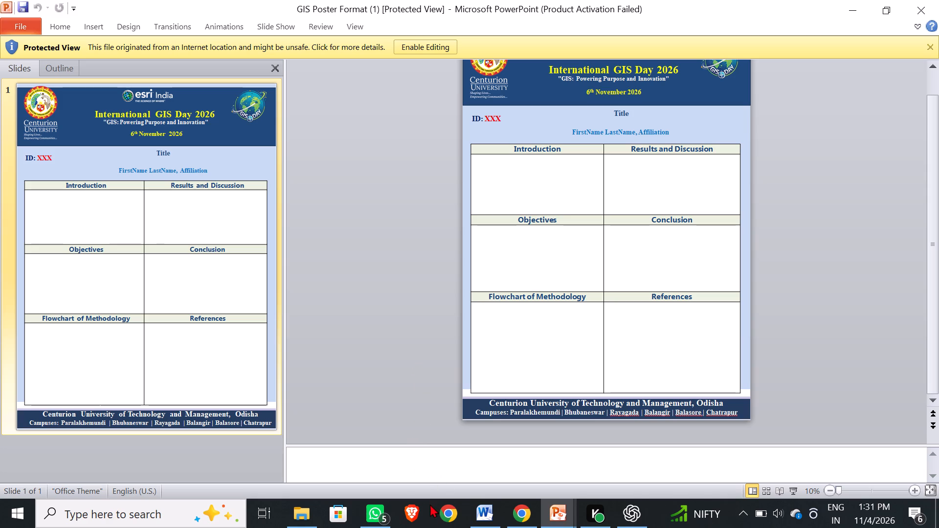
Switch from the protected GIS Poster Format (1) template back to the editable GIS Poster Format presentation.
click(554, 515)
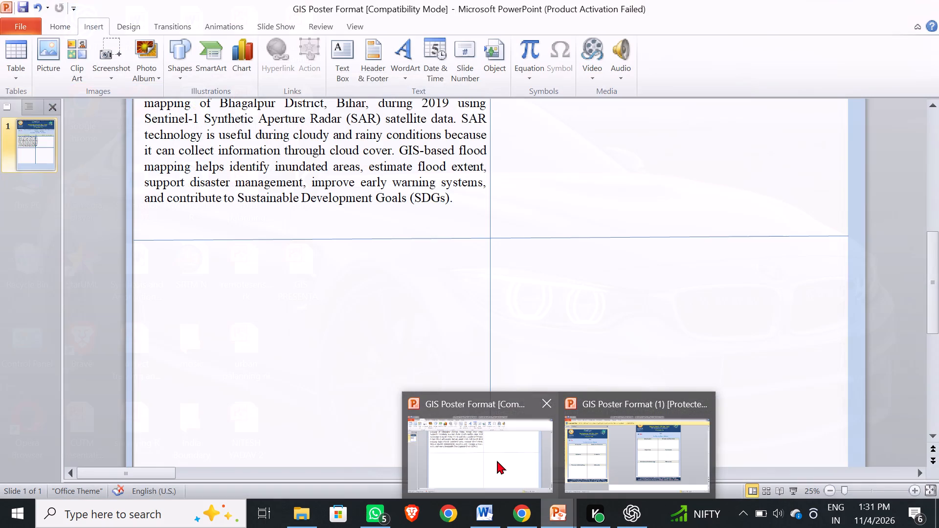
Draw a second straight horizontal line just below the first, spanning both columns from the white panel's left edge to its right edge.
click(497, 461)
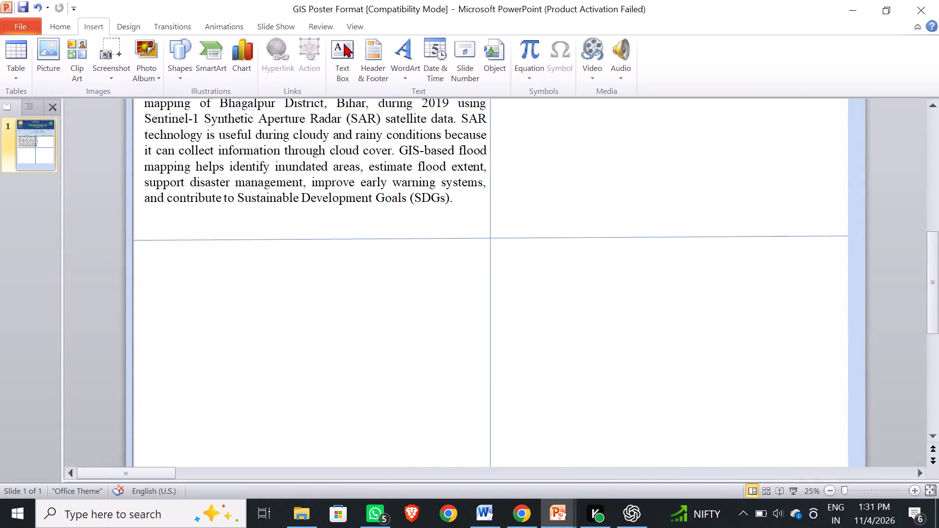
click(182, 77)
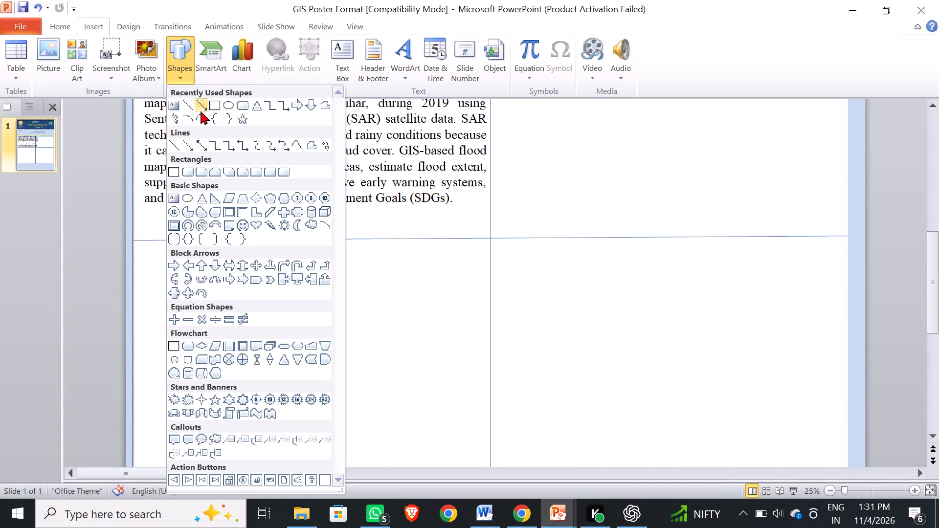
click(192, 108)
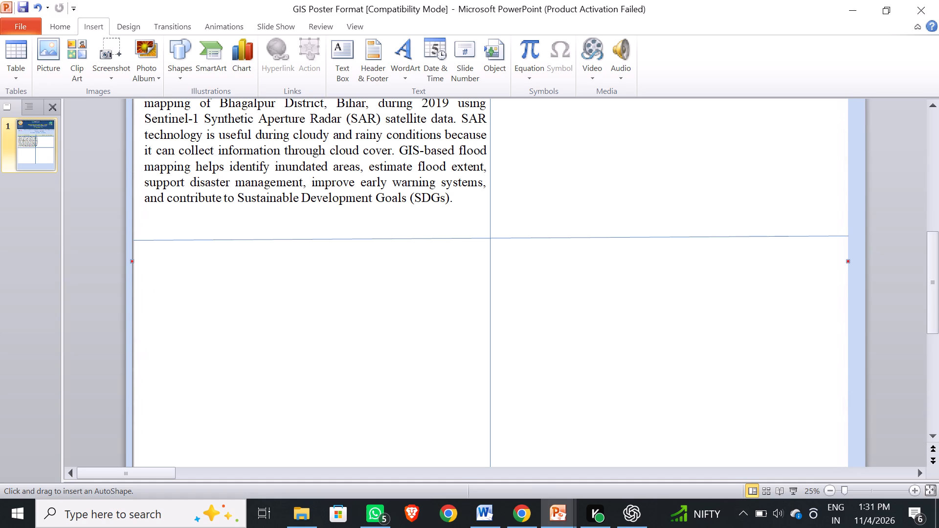
click(133, 264)
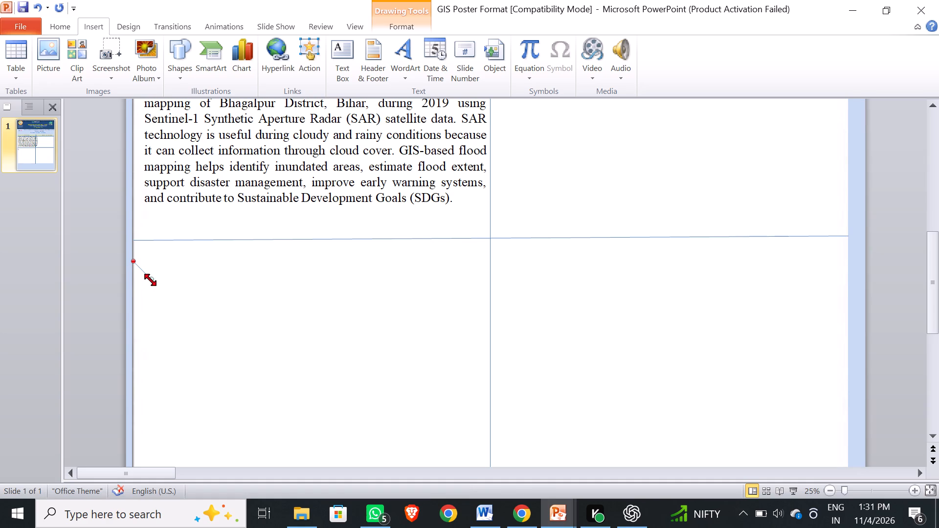
drag(151, 280, 819, 254)
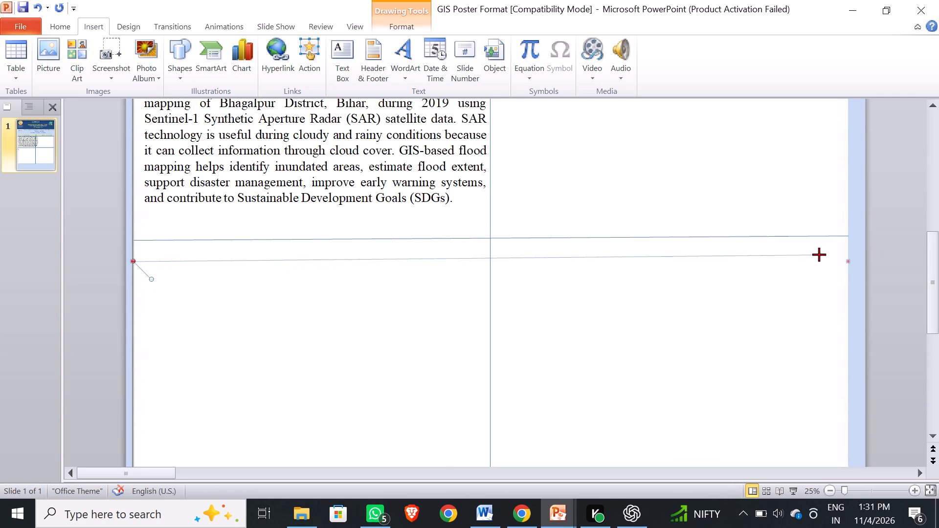
drag(819, 254, 848, 259)
click(848, 259)
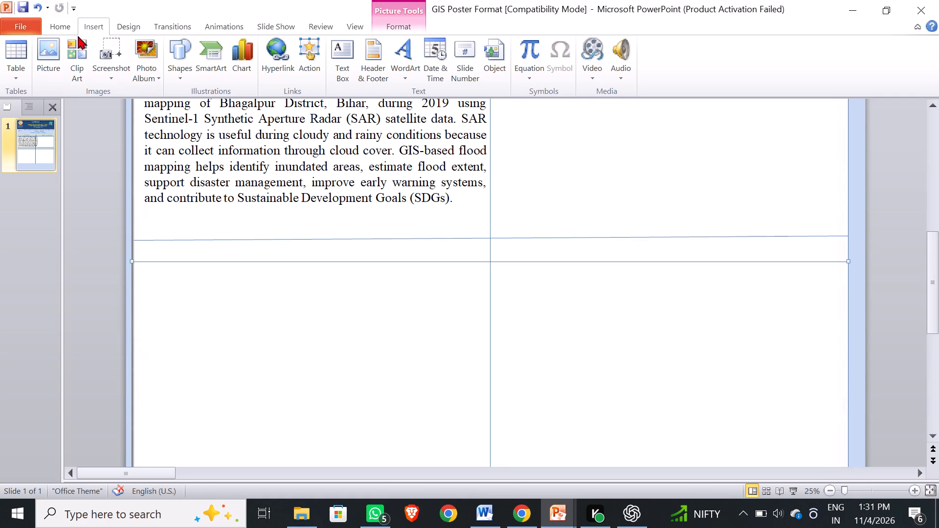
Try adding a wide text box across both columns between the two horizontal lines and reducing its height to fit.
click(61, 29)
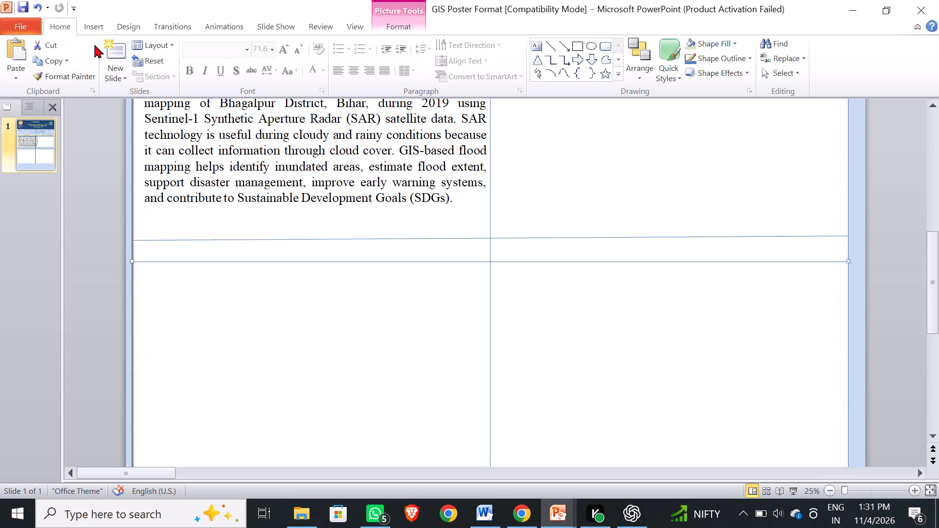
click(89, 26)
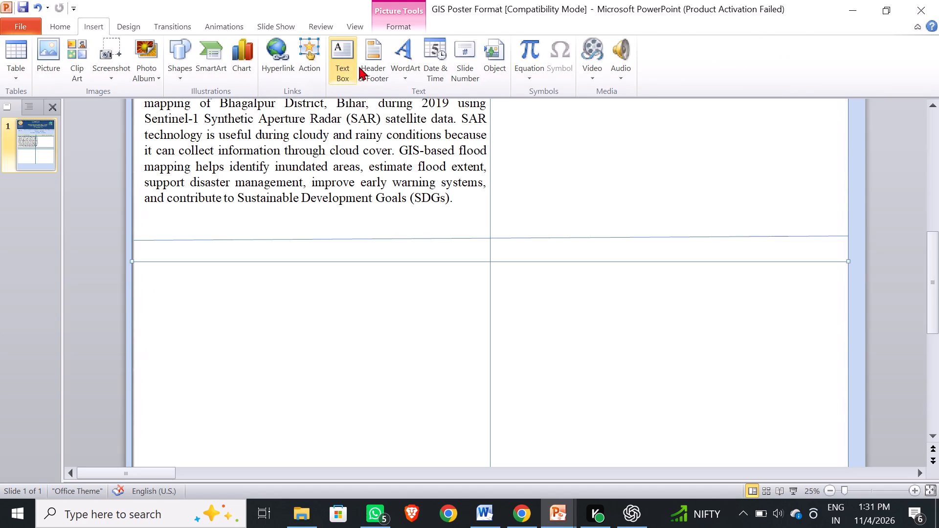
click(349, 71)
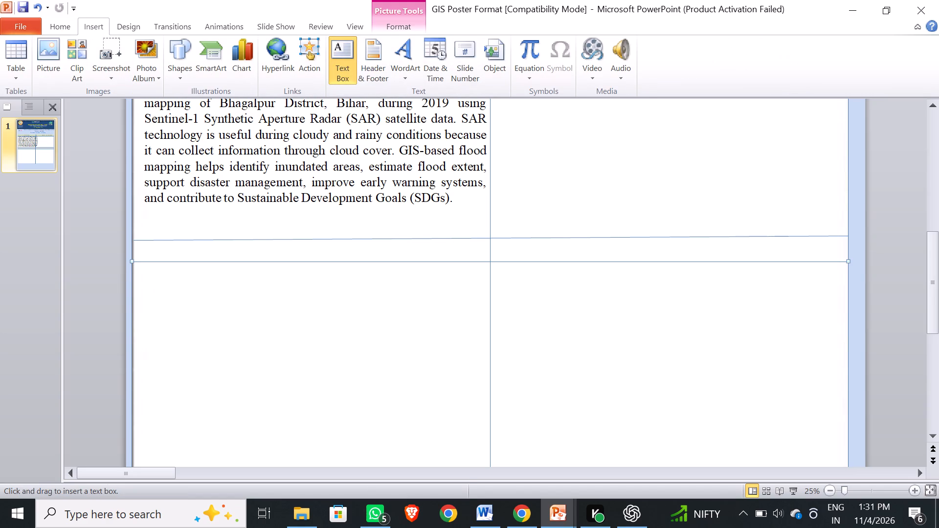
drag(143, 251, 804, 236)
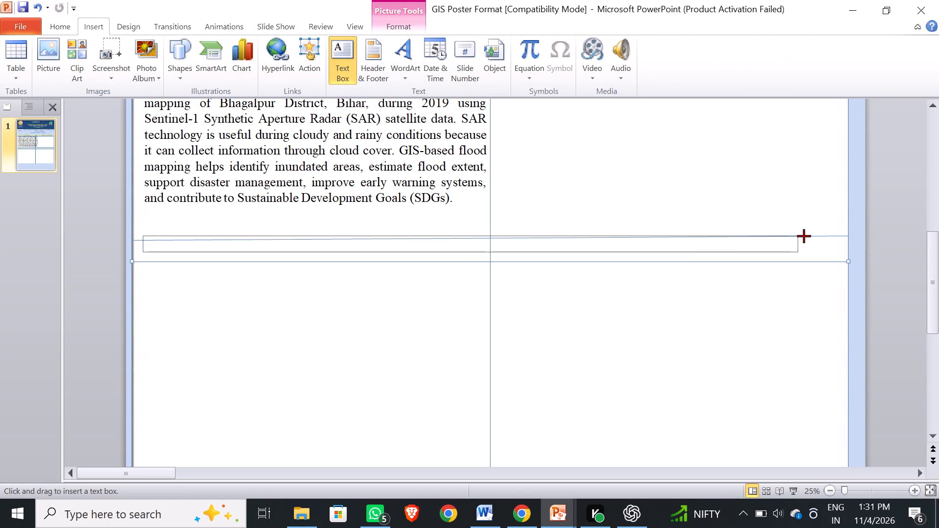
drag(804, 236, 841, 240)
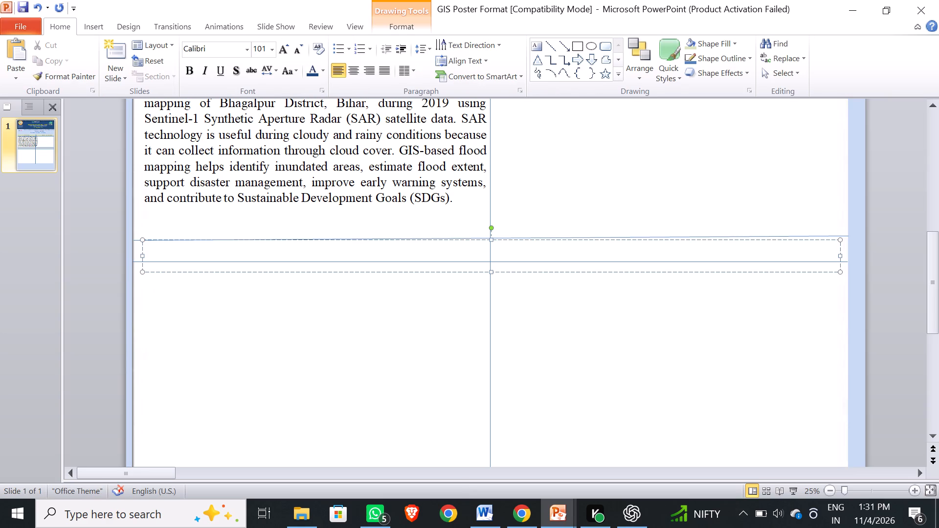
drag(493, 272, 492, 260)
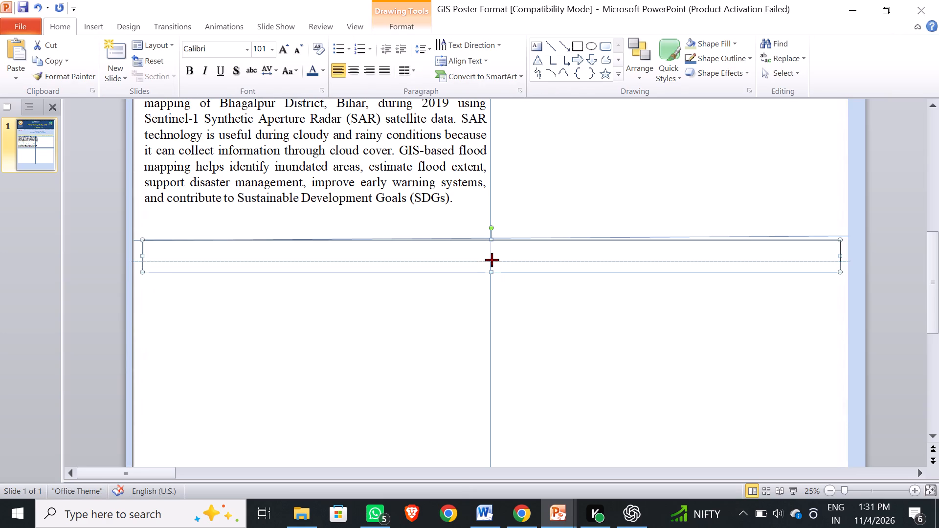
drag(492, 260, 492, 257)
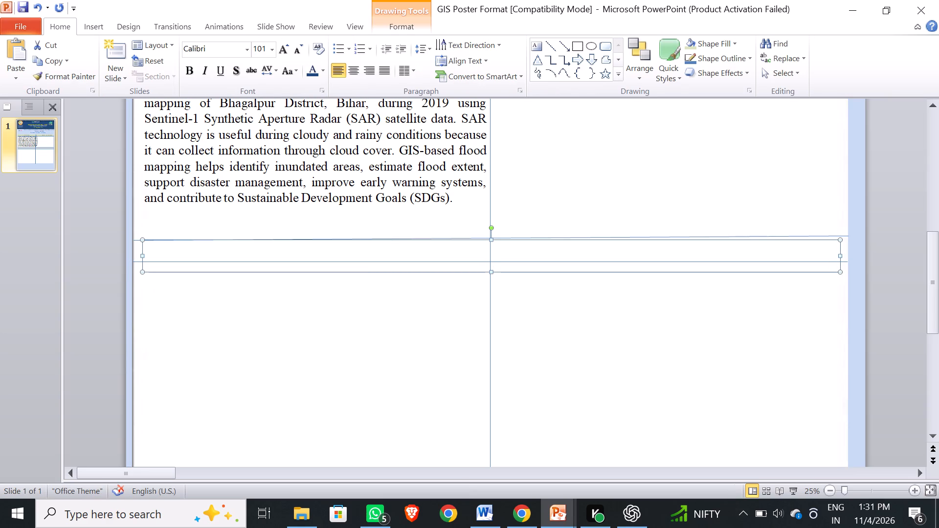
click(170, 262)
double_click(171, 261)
Shift the second horizontal line slightly down and align its ends with the white panel's left and right edges.
click(134, 262)
click(134, 262)
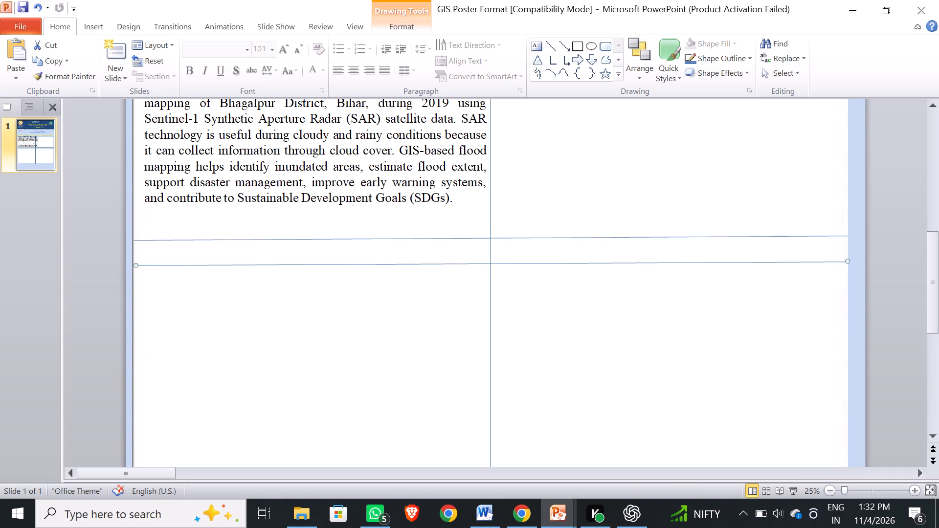
click(846, 260)
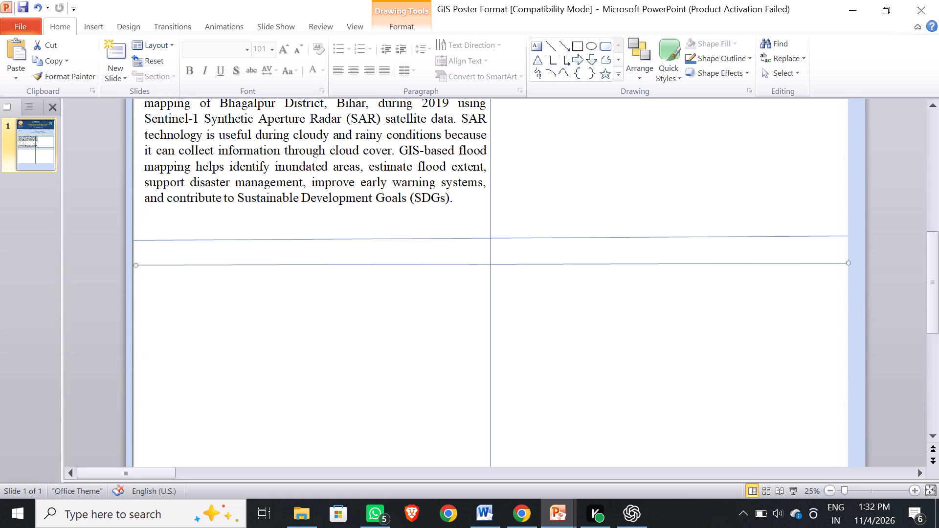
drag(136, 265, 129, 265)
drag(129, 265, 130, 267)
drag(130, 267, 132, 266)
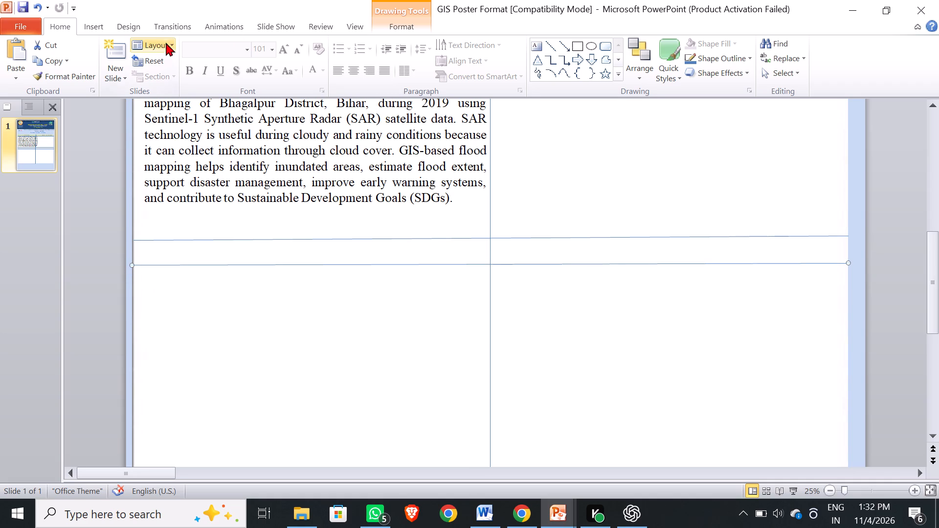
Insert a text box in the strip between the two horizontal lines, spanning the white panel's full width and starting just below the upper line.
click(134, 30)
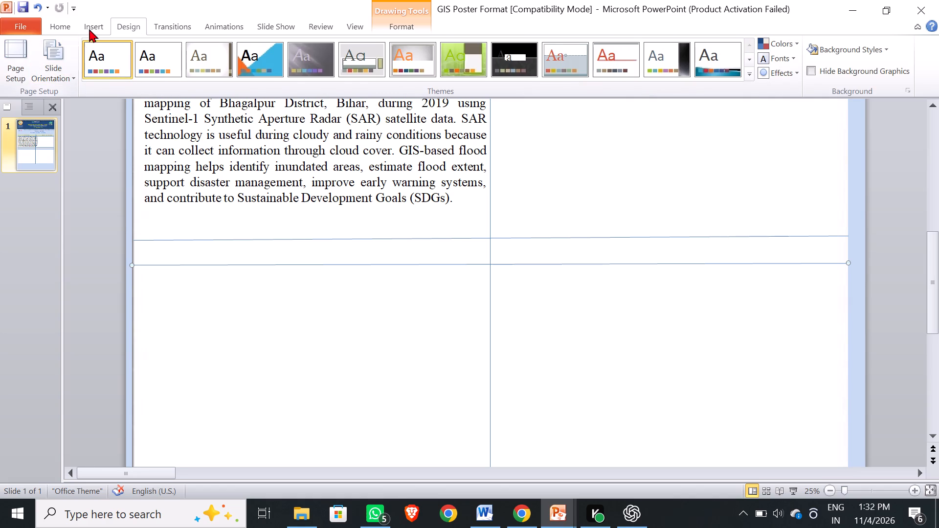
click(94, 24)
click(344, 64)
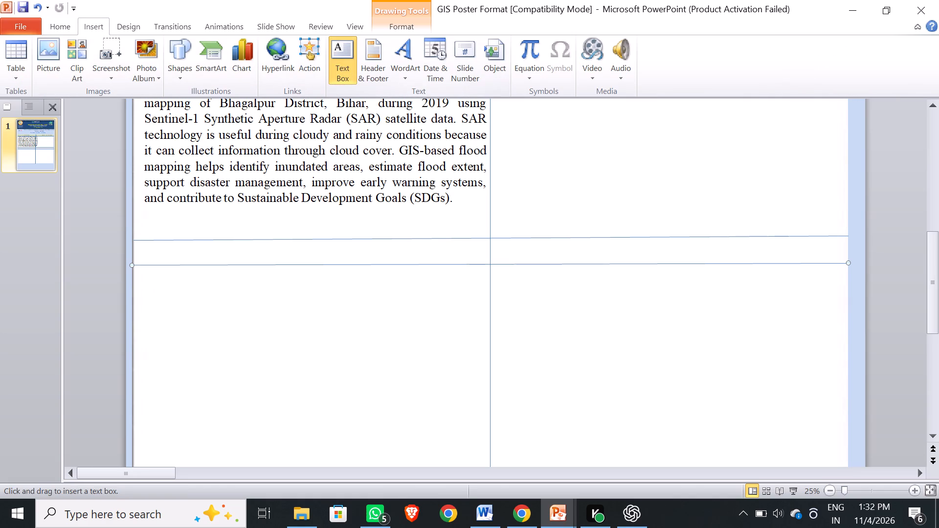
drag(151, 246, 547, 261)
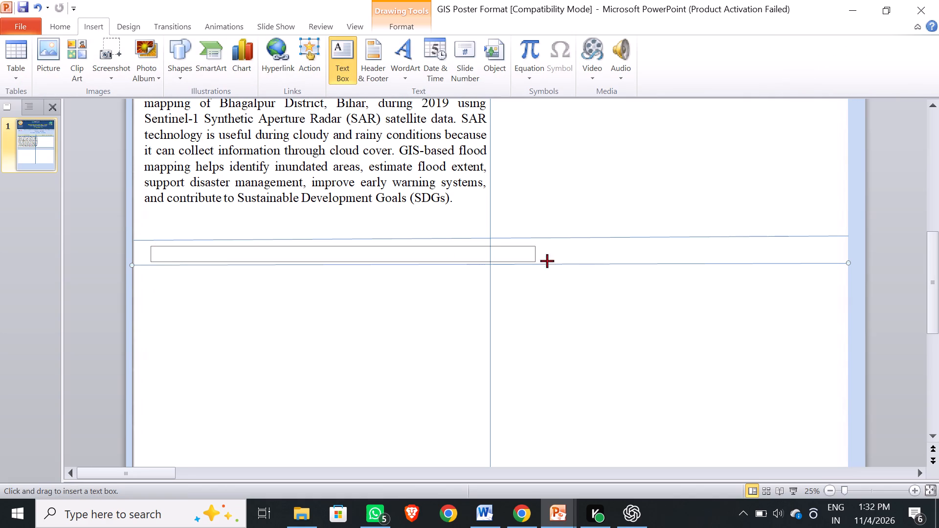
drag(547, 261, 847, 259)
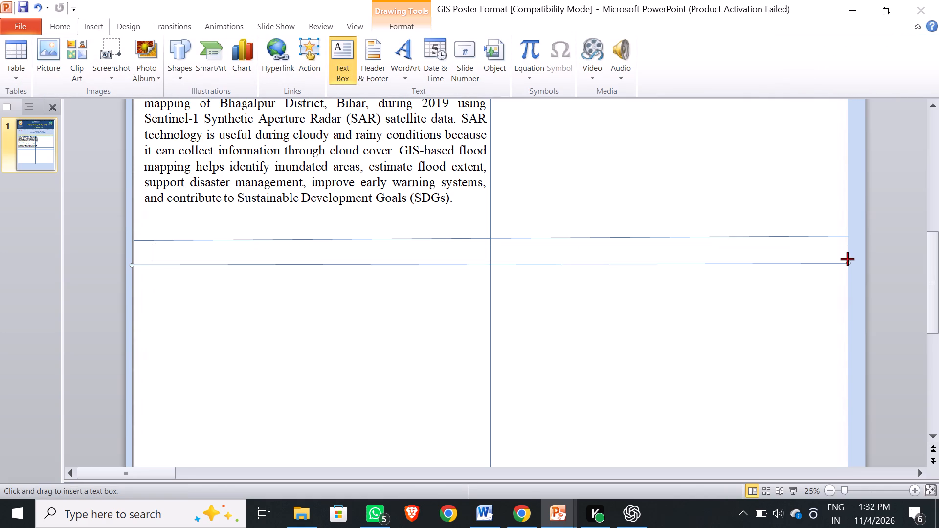
drag(847, 259, 844, 256)
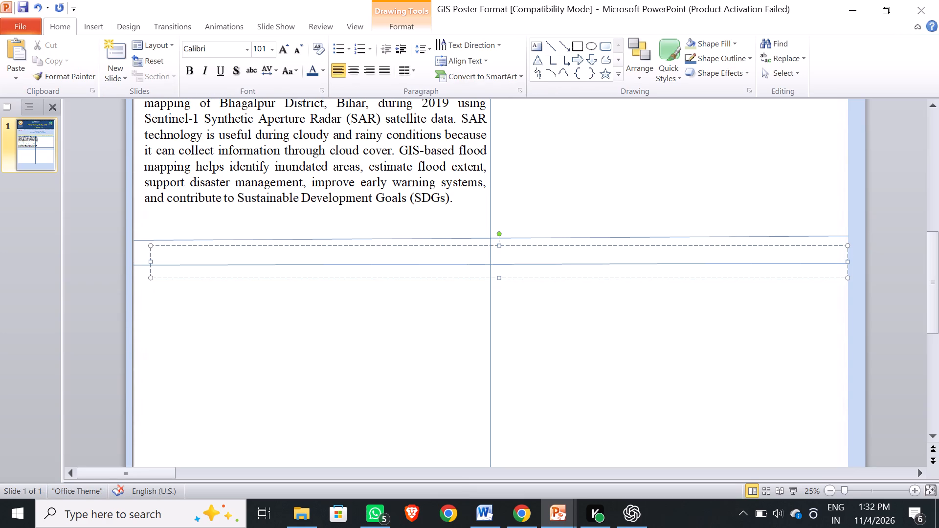
drag(148, 262, 139, 260)
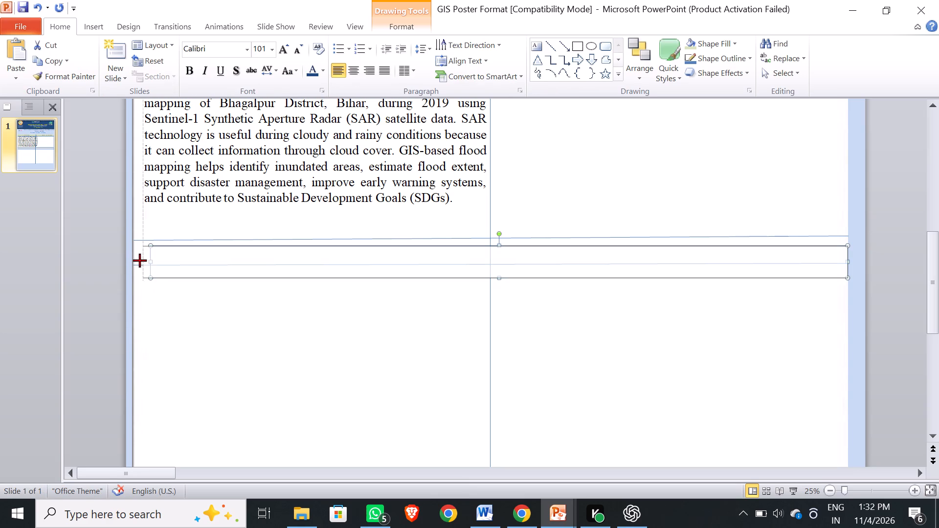
drag(139, 260, 134, 257)
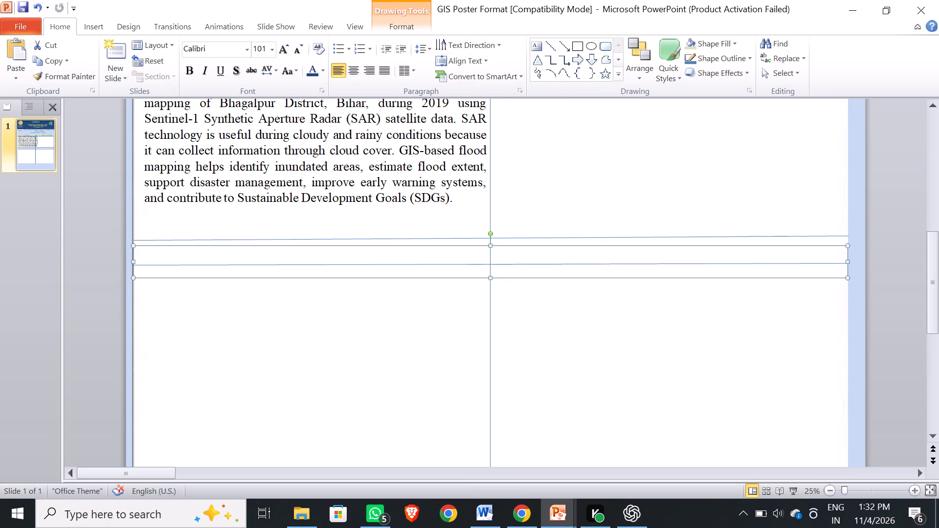
click(392, 254)
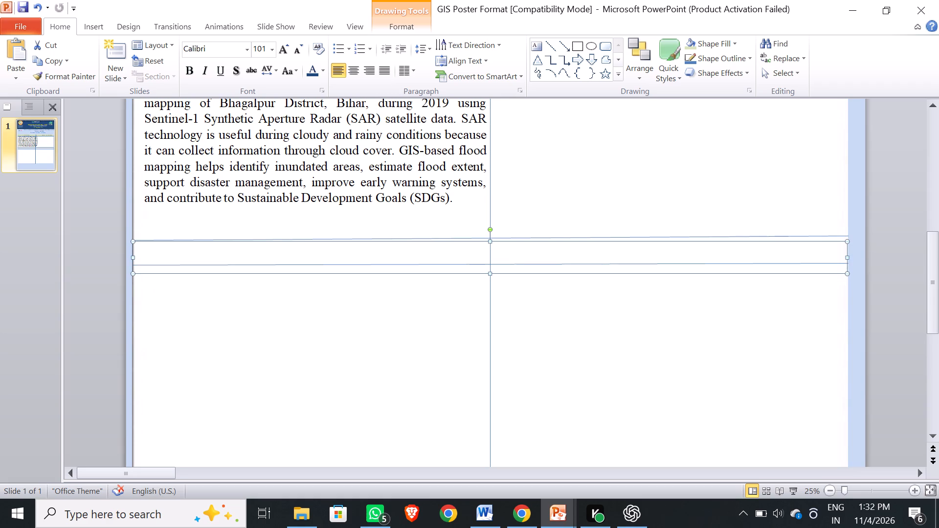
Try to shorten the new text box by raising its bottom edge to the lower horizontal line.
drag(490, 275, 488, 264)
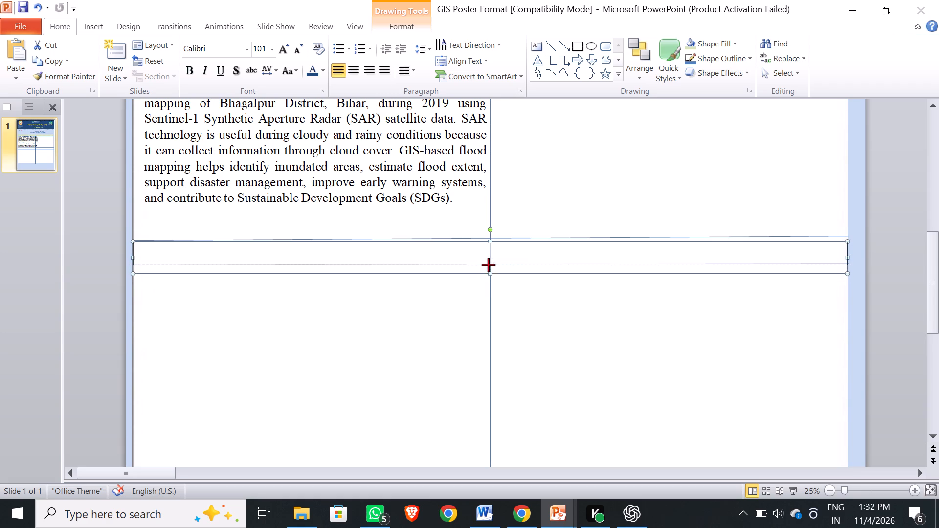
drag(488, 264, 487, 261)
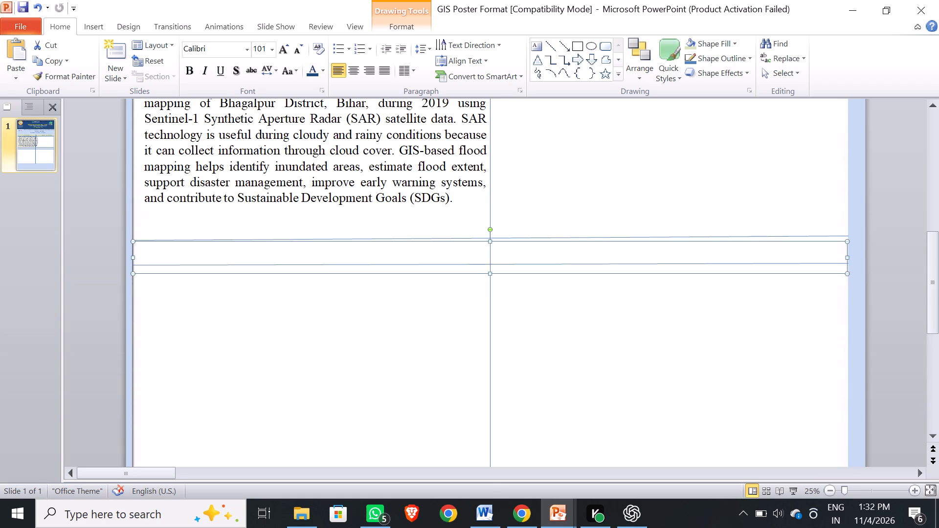
Consult the GIS_Day_2026_Poster Word document for the section heading, and enter "objective" in the text box between the two lines.
click(207, 258)
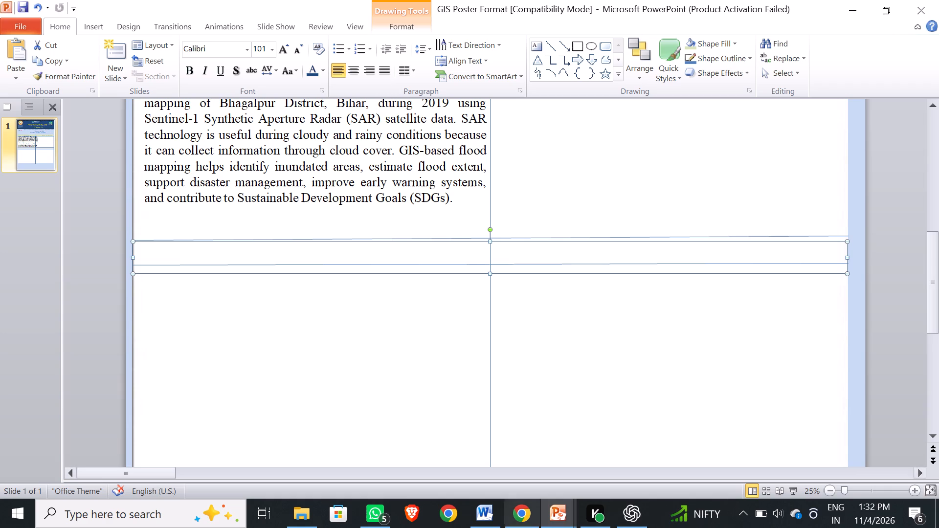
click(495, 511)
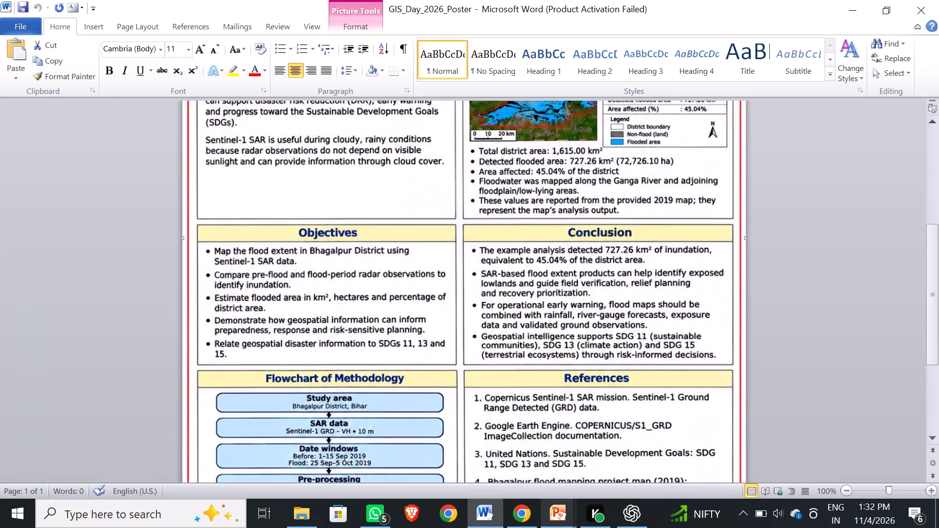
click(559, 514)
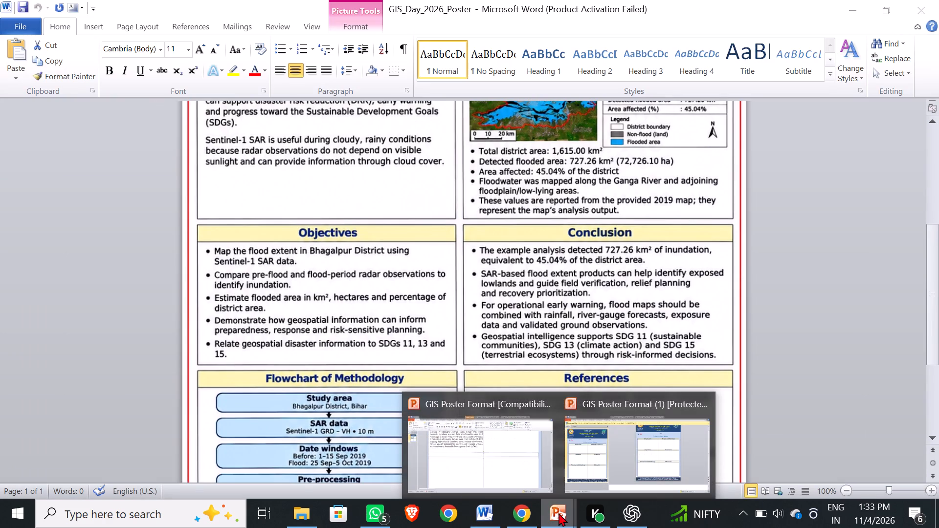
click(501, 464)
click(176, 251)
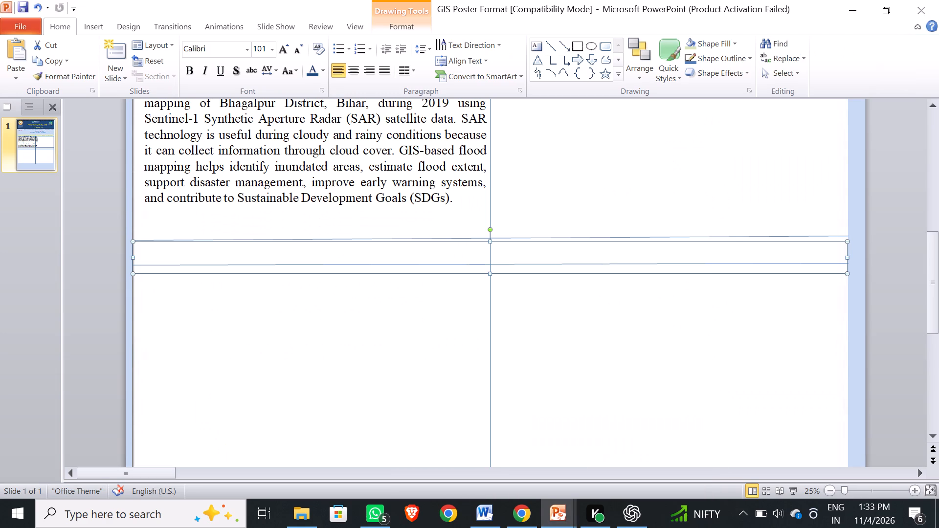
key(o)
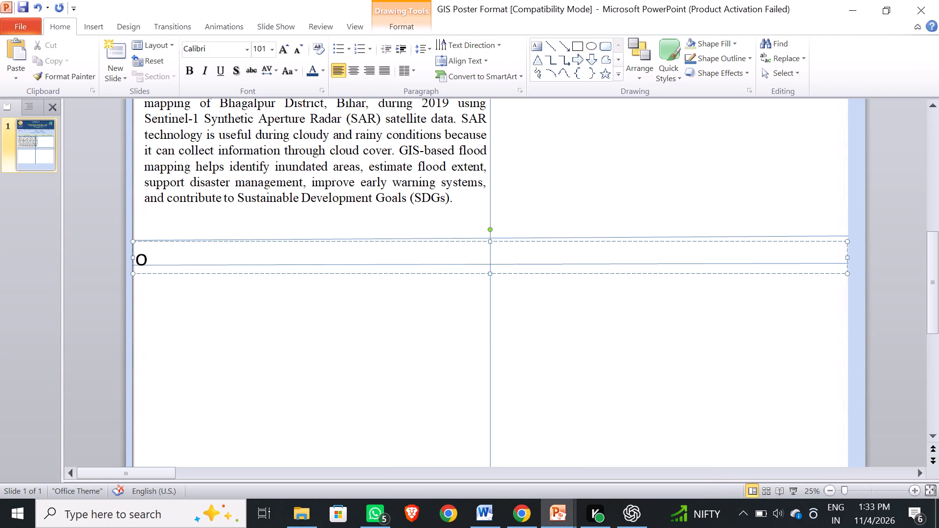
key(b)
text(jective)
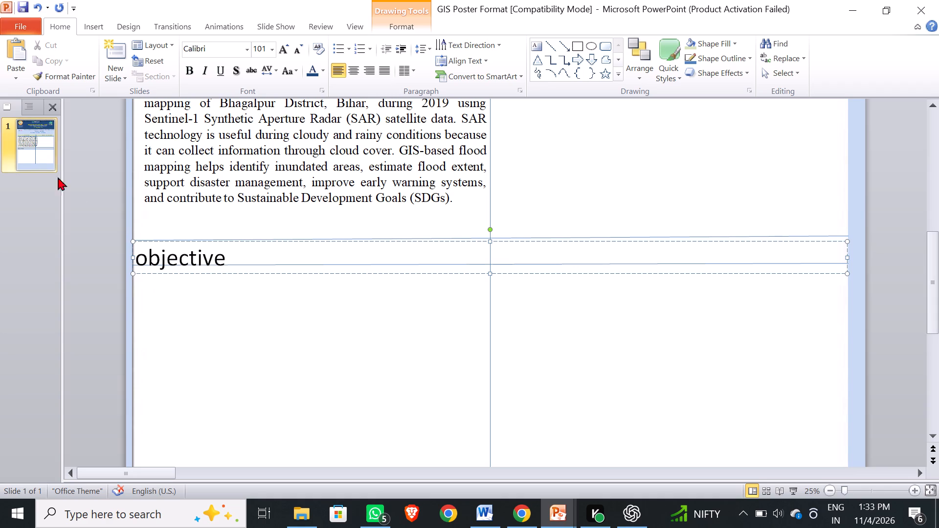
Capitalise the first letter of the heading between the two lines so it reads "Objective".
click(149, 255)
key(BackSpace)
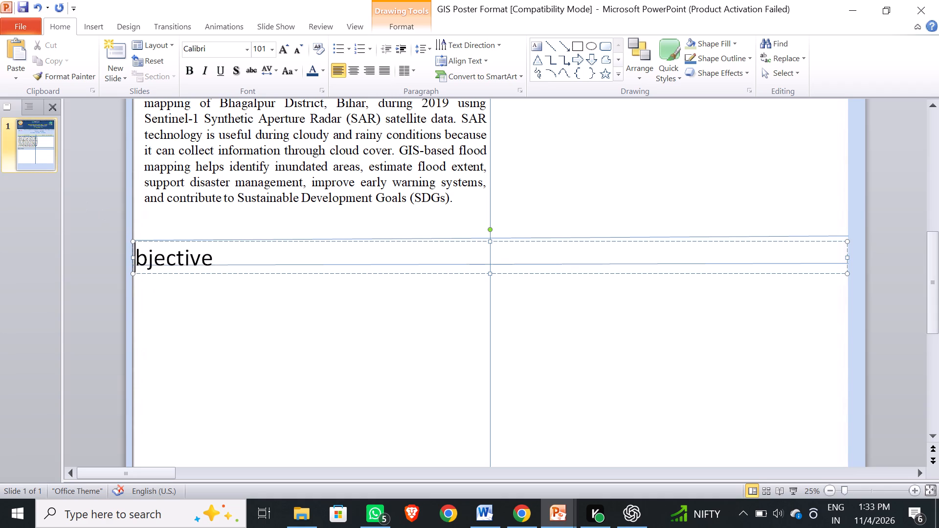
key(shift+o)
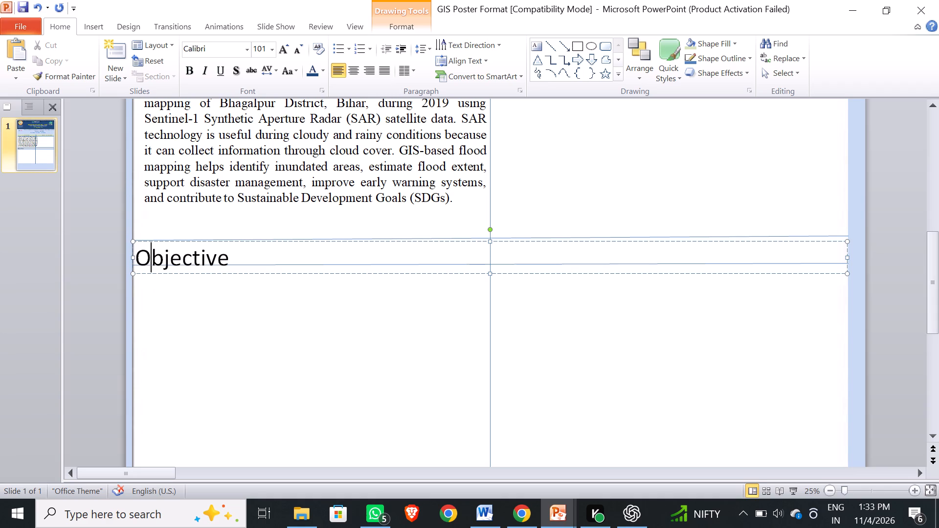
Indent the Objective heading with 17 leading spaces, shifting it towards the middle of the left column.
click(136, 258)
key(space)
key(space)
key(space)
key(space)
key(space)
key(space)
key(space)
key(space)
key(space)
key(space)
key(space)
key(space)
key(space)
key(space)
key(space)
key(space)
key(space)
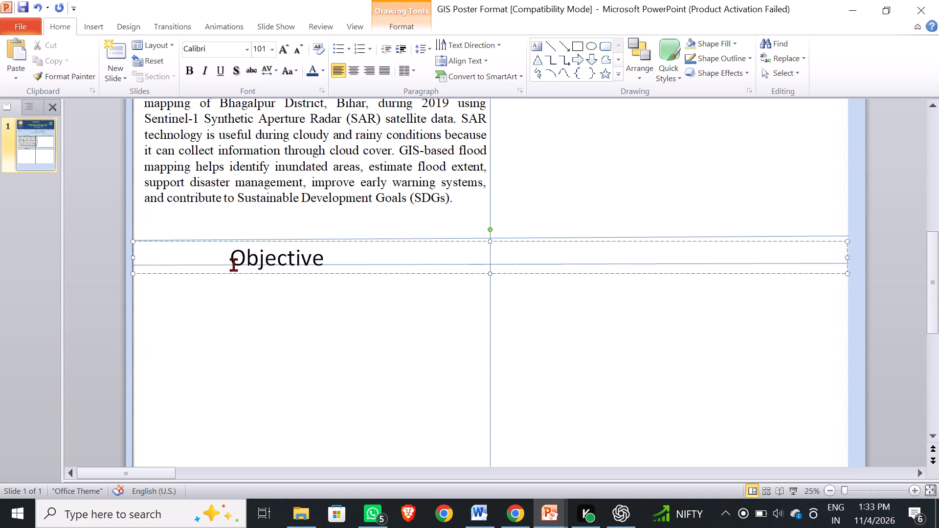
Give the Objective text box a medium blue outline from the dark blue theme colour shades.
drag(229, 257, 314, 255)
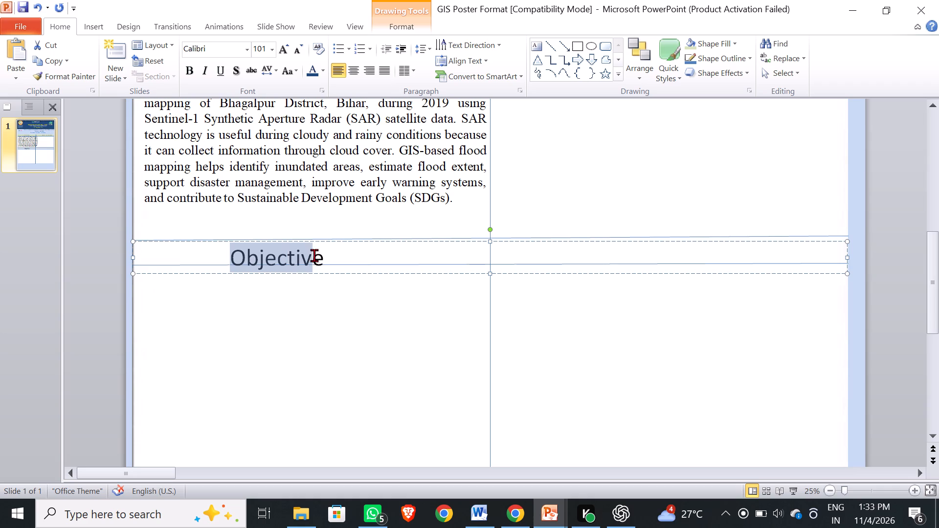
drag(314, 255, 325, 256)
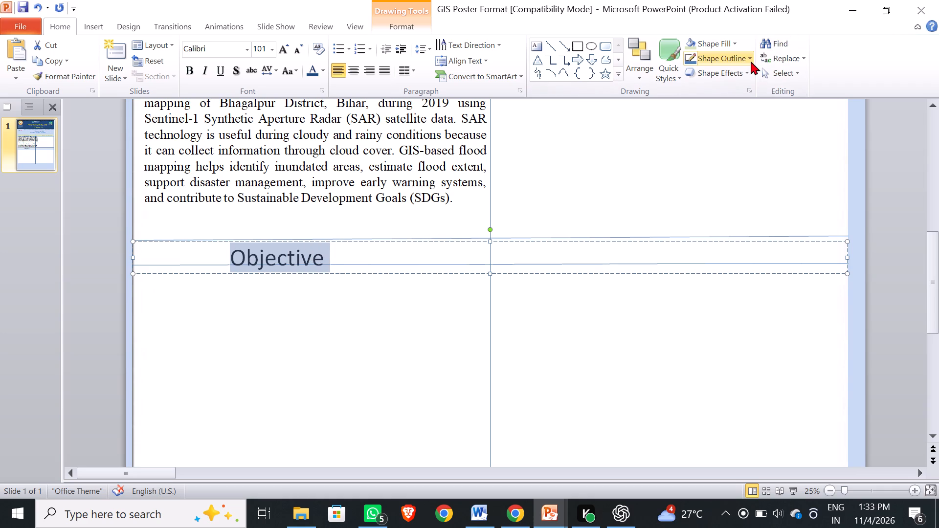
click(751, 59)
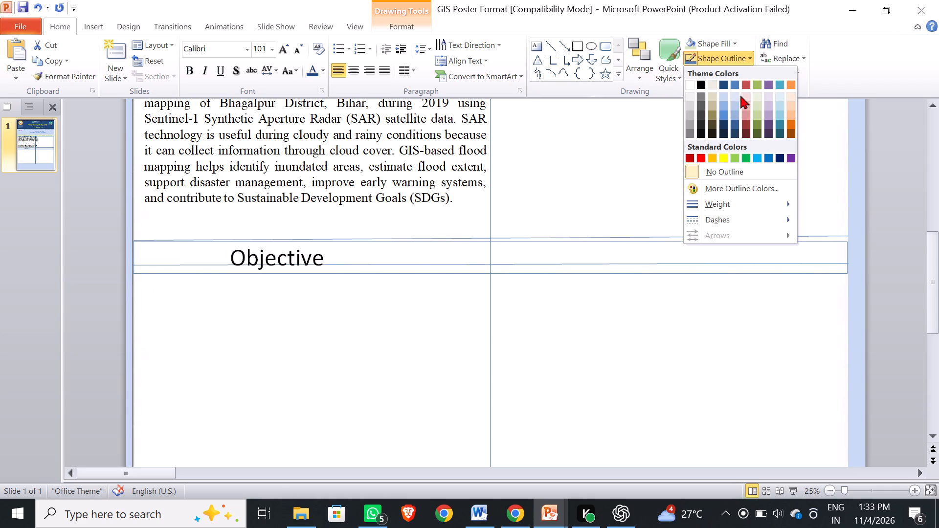
scroll(584, 194, up, 12)
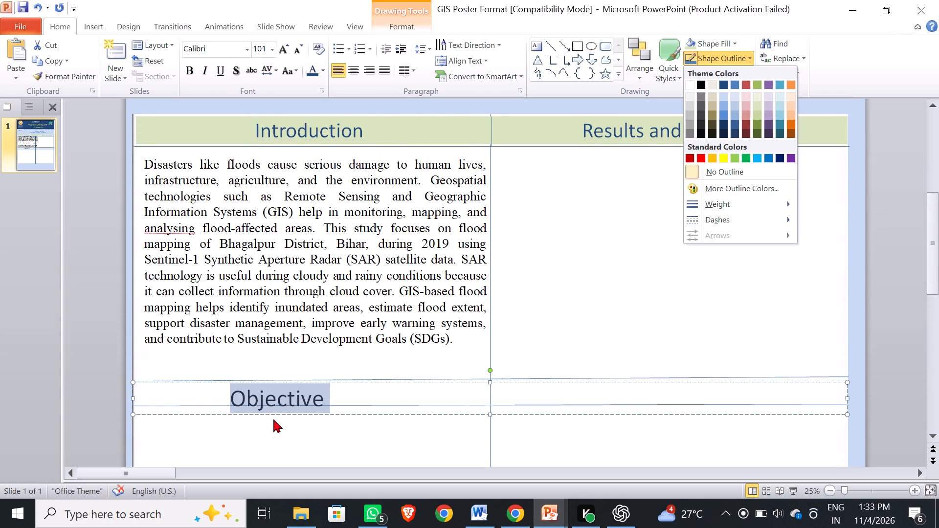
click(277, 399)
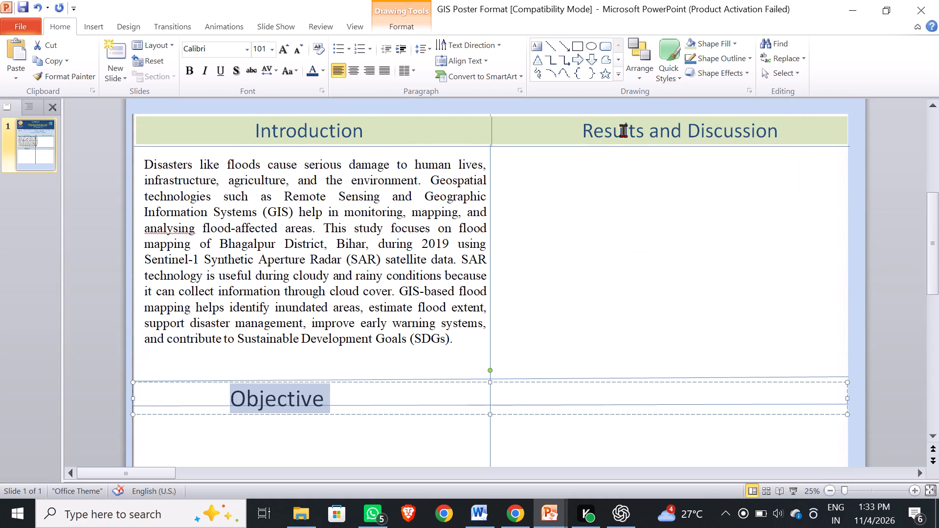
click(745, 61)
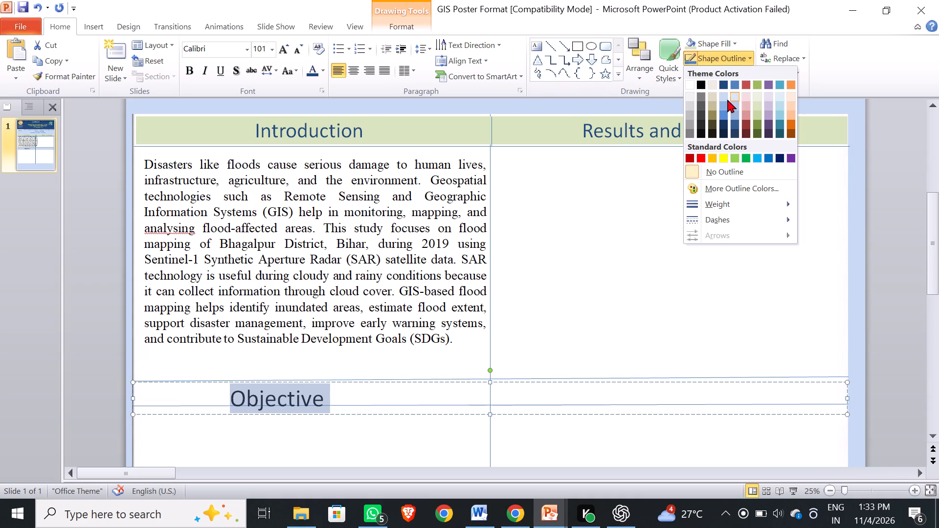
click(721, 115)
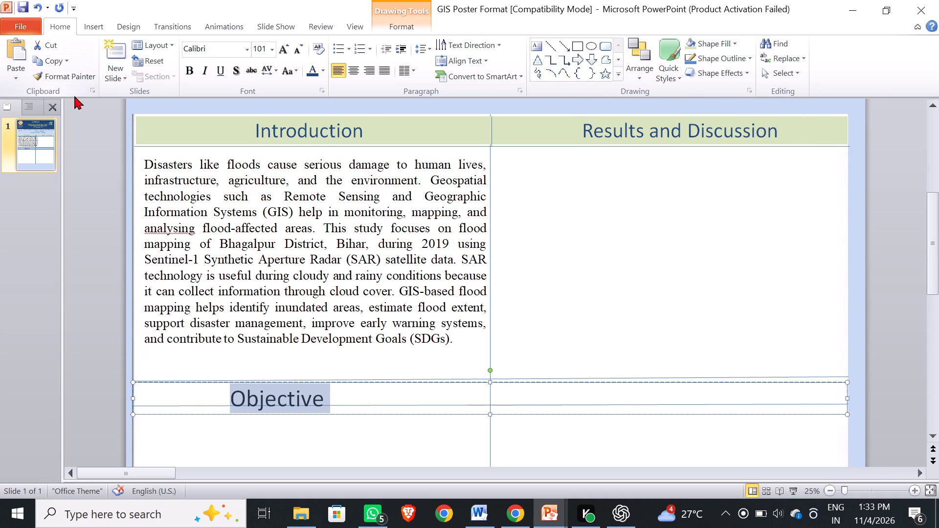
Fill the whole Objective text box with the light green theme shade used behind the Introduction heading.
click(165, 393)
click(166, 393)
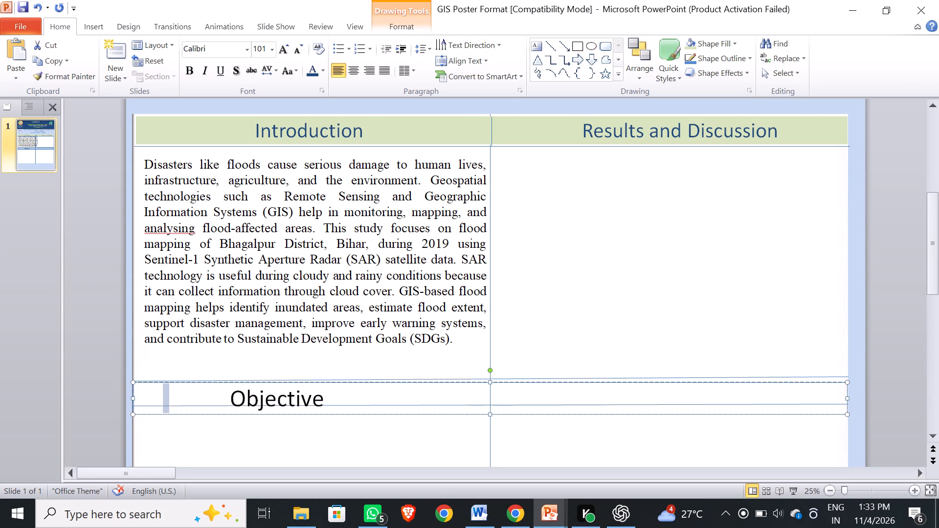
double_click(179, 393)
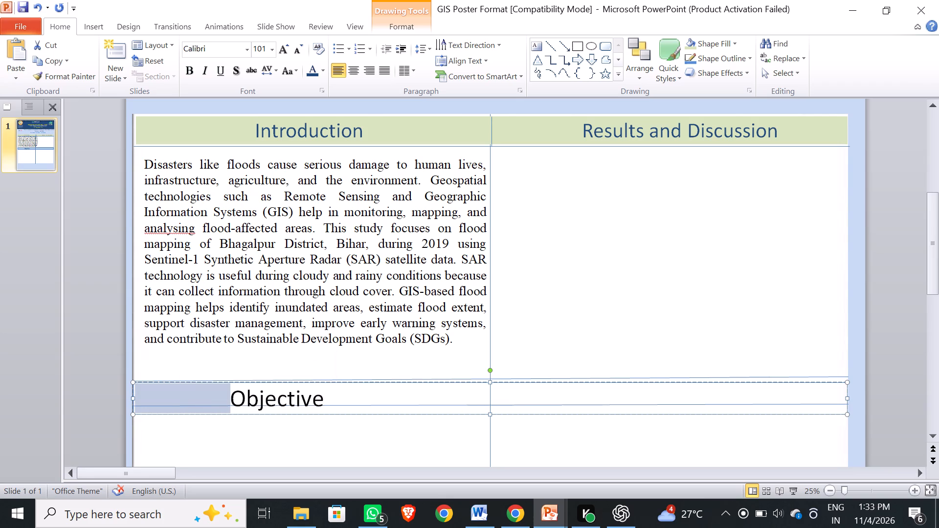
click(421, 392)
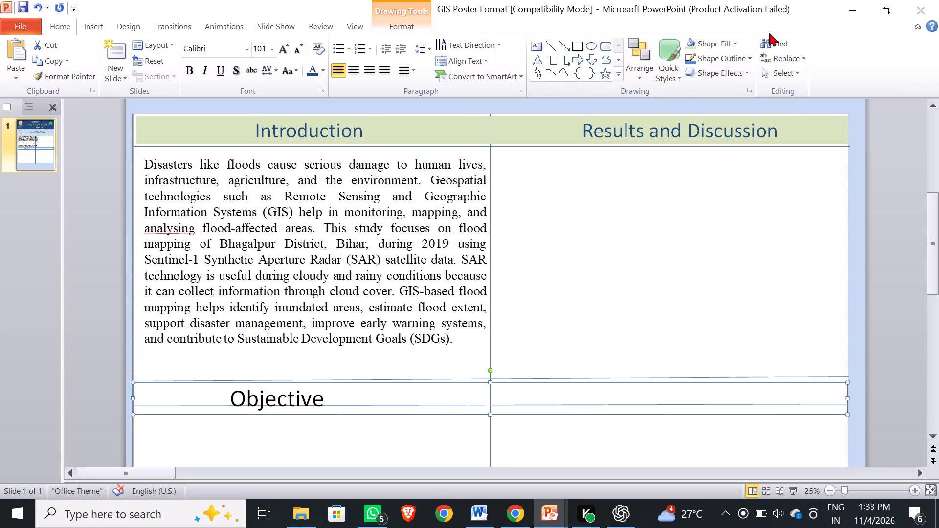
click(751, 60)
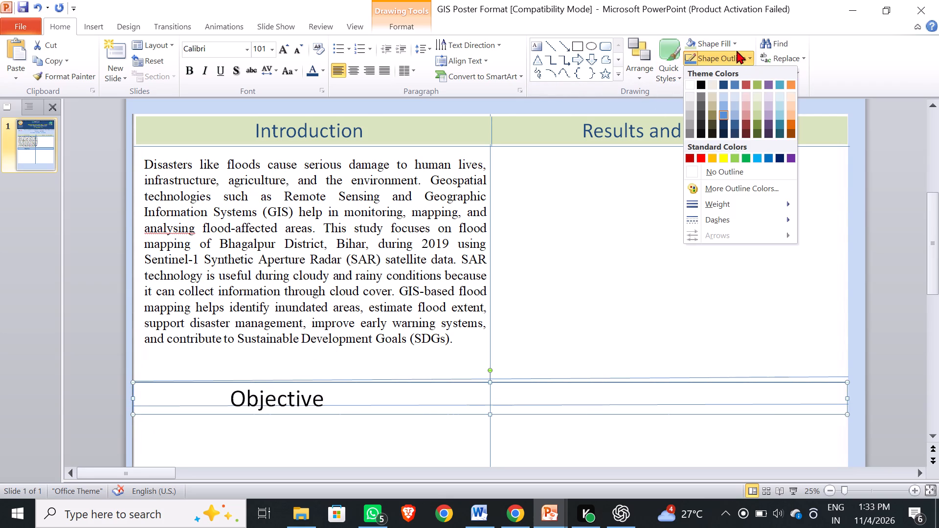
click(736, 44)
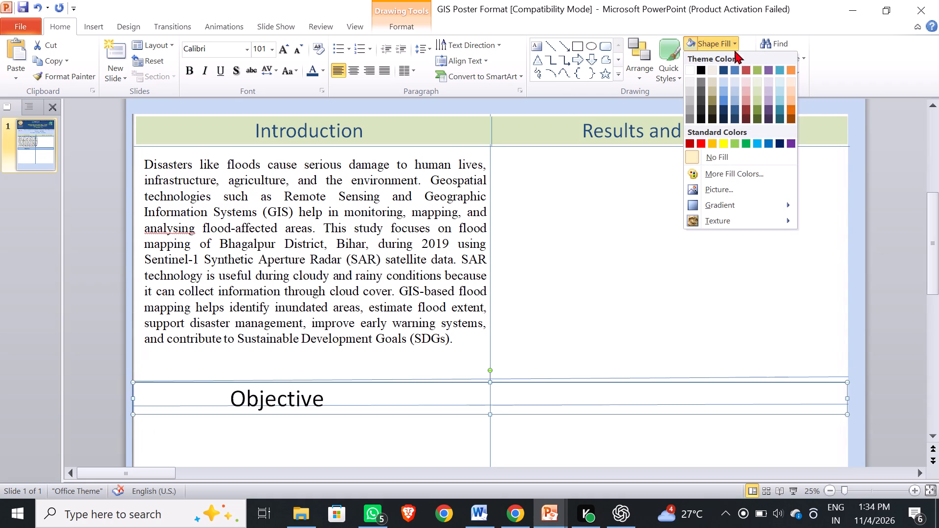
click(756, 89)
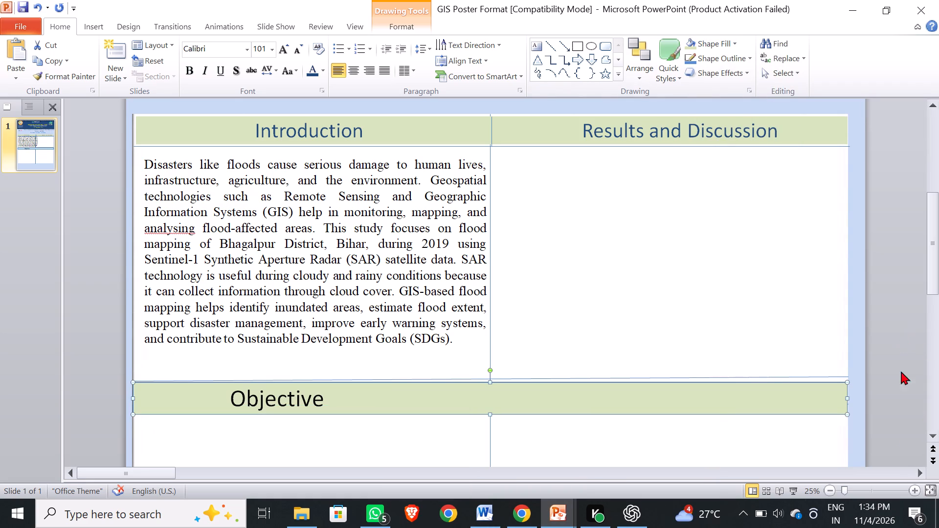
Move the Objective band slightly up over the upper horizontal line and stretch its right end to the white panel's edge.
drag(782, 398, 779, 390)
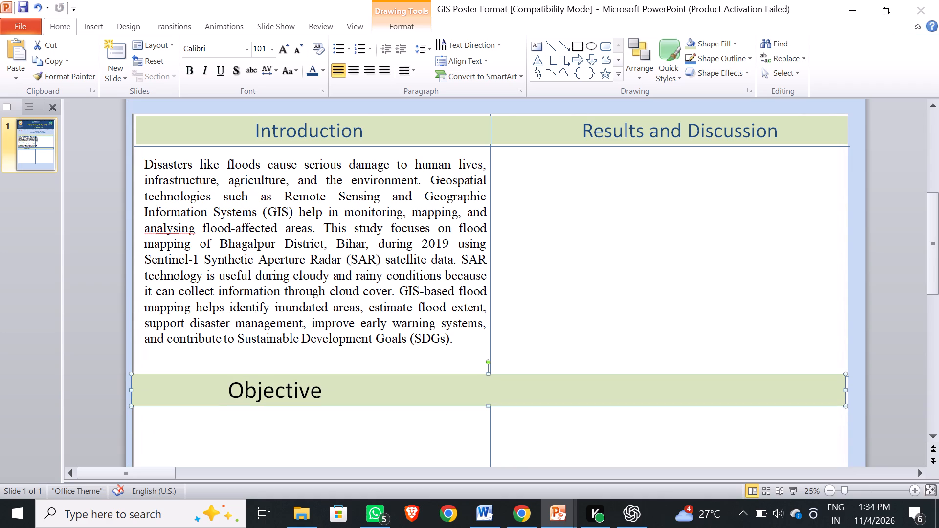
click(845, 388)
click(490, 376)
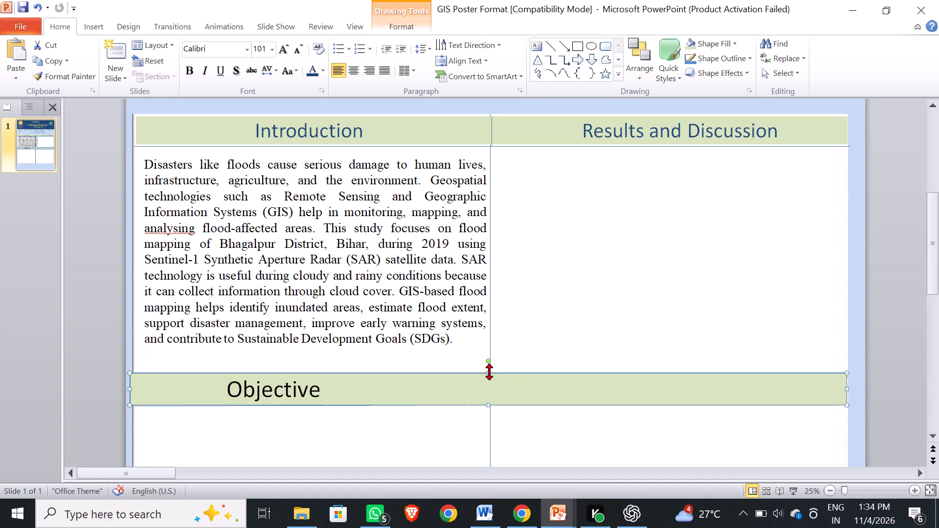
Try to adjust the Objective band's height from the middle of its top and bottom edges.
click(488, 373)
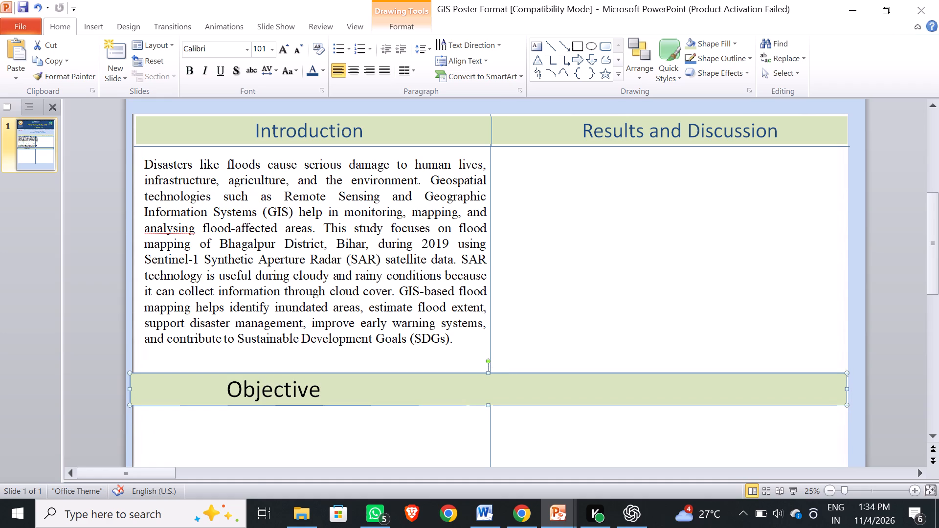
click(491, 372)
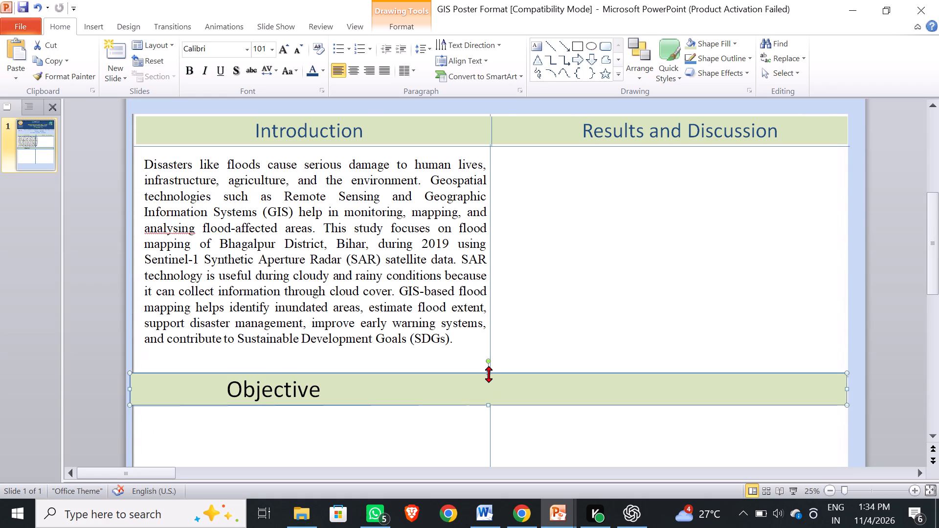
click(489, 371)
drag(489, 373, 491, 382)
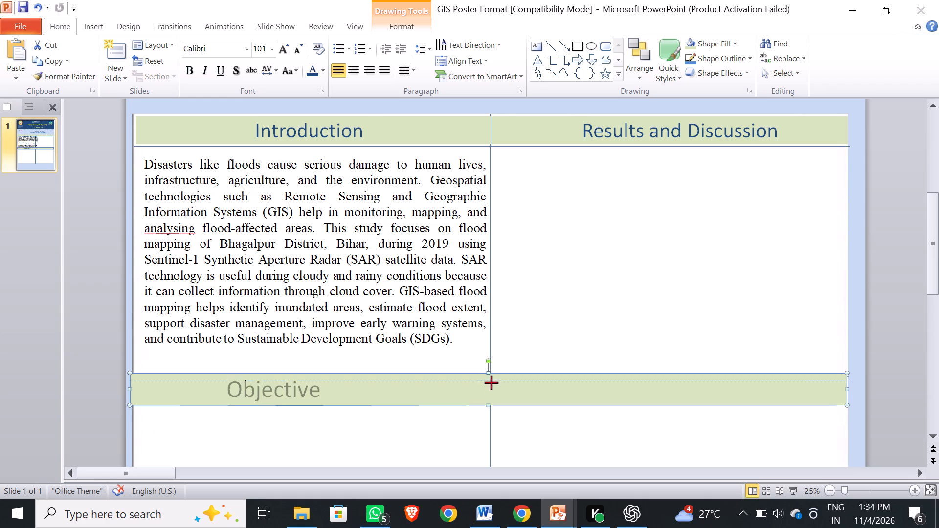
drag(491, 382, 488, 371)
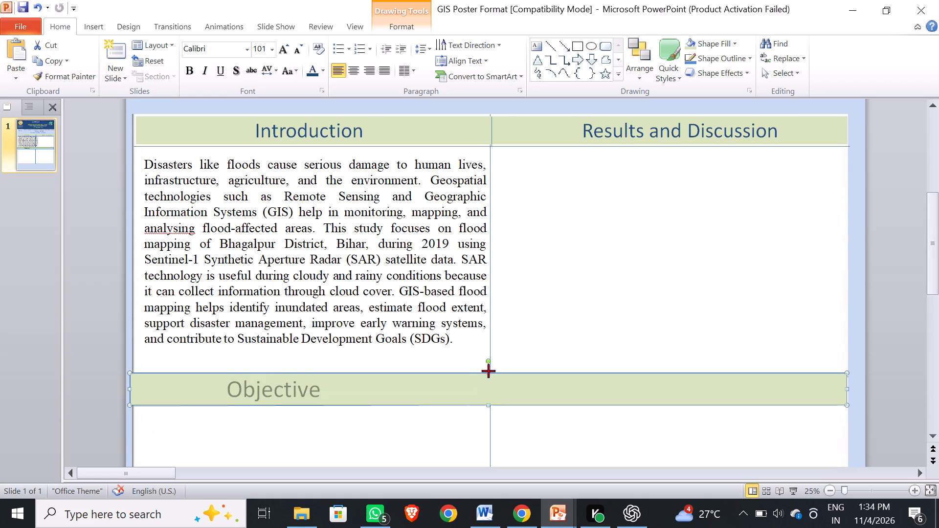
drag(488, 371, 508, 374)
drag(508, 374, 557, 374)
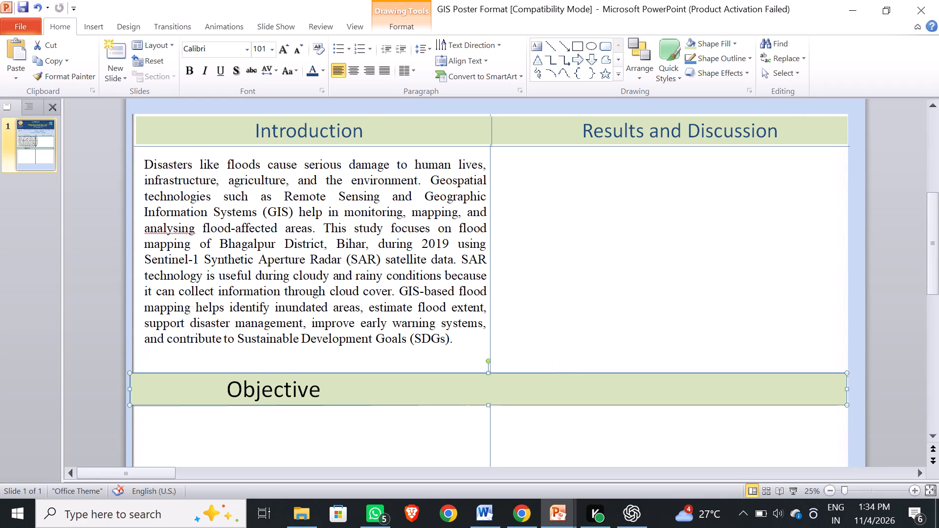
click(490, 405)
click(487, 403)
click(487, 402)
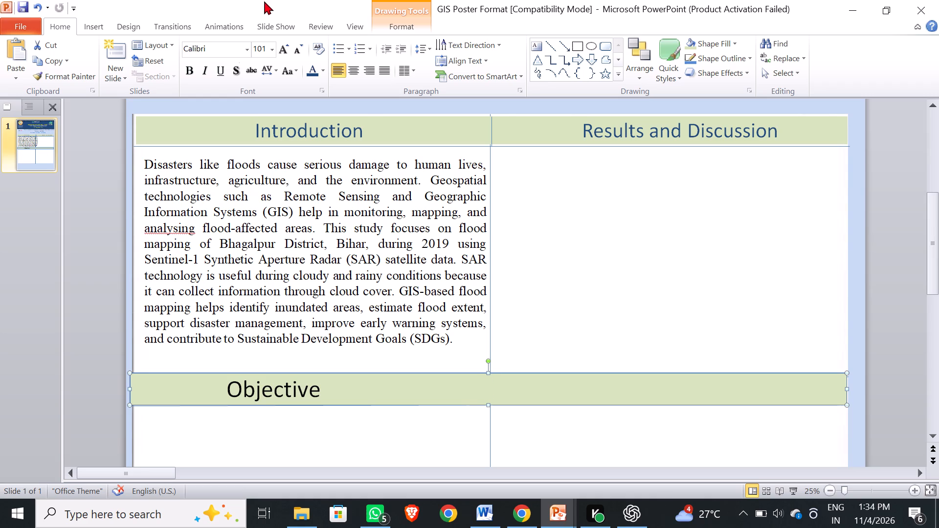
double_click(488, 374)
Draw a straight vertical line across the Objective band, continuing the column divider from its top edge to its bottom edge.
click(95, 28)
click(176, 79)
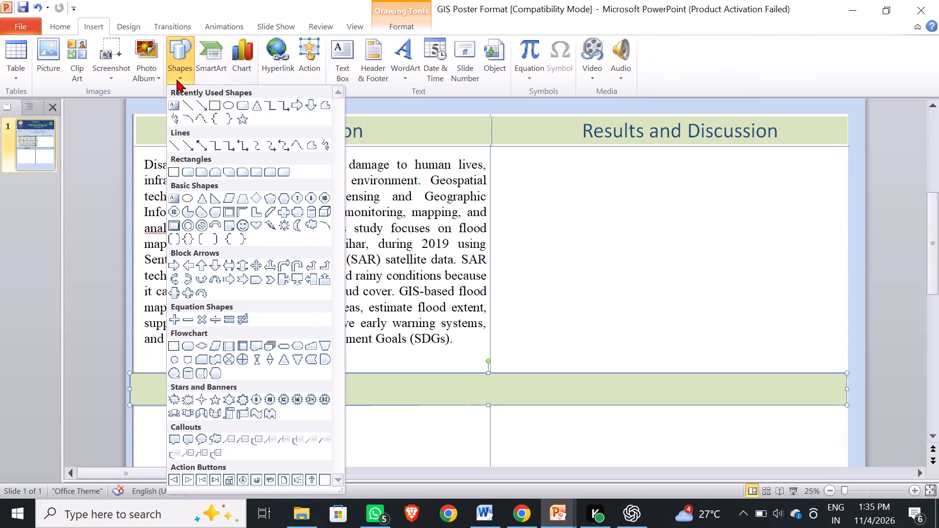
click(188, 107)
click(490, 374)
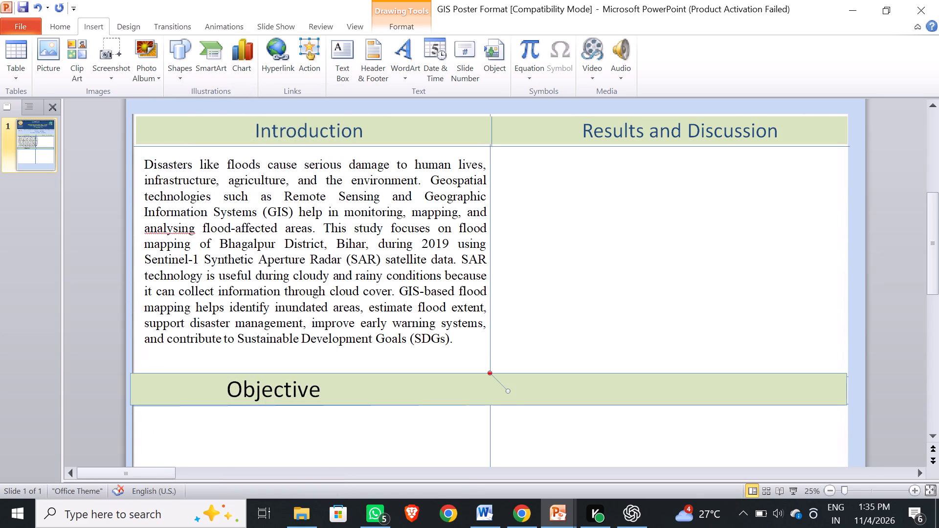
drag(509, 391, 494, 410)
drag(494, 410, 491, 411)
click(490, 393)
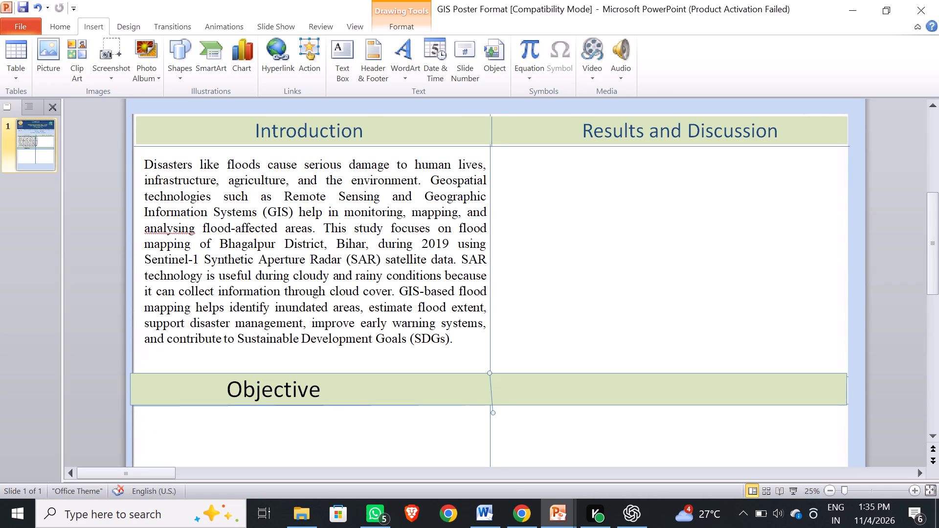
drag(492, 414, 490, 406)
click(537, 433)
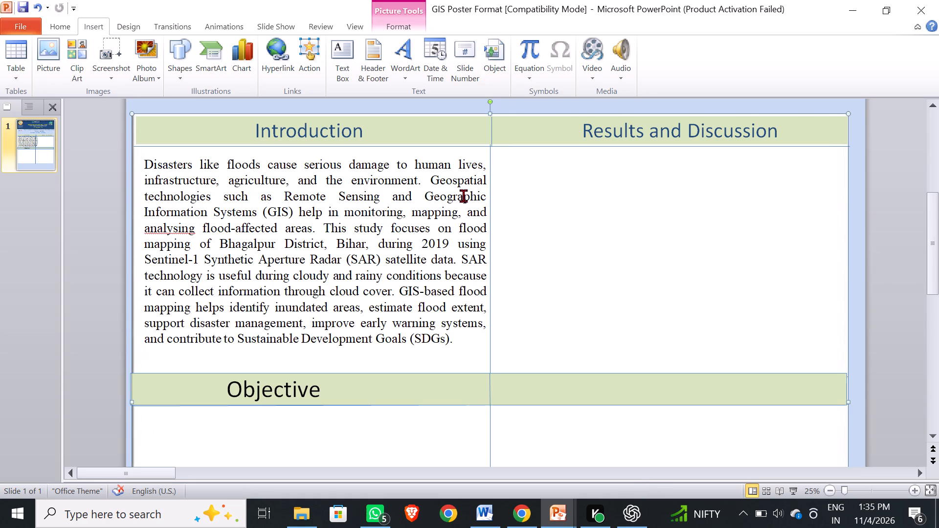
Nudge the short vertical line in the Introduction header band into line with the column divider below it.
click(491, 130)
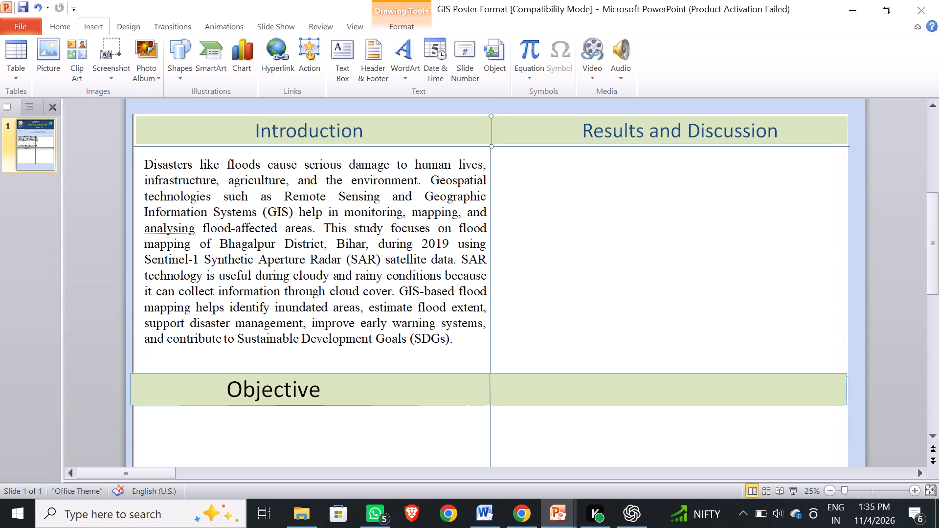
click(491, 131)
click(523, 180)
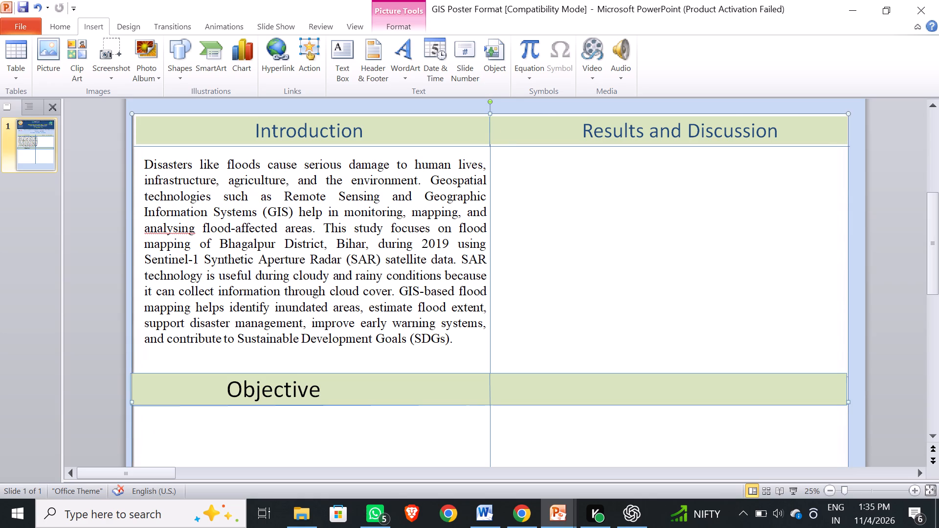
click(559, 204)
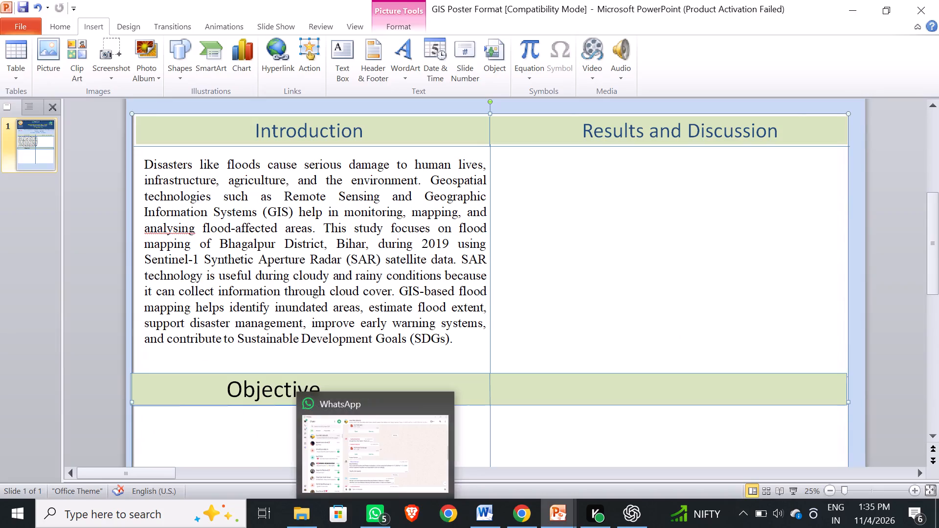
Pad the band's text after Objective with spaces until the insertion point is in the second column, beneath Results and Discussion.
click(549, 386)
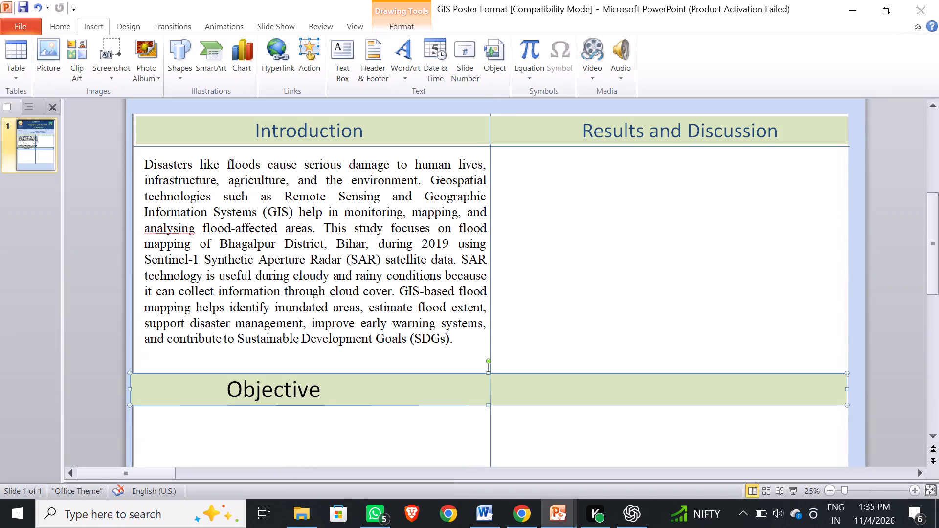
click(311, 394)
click(322, 389)
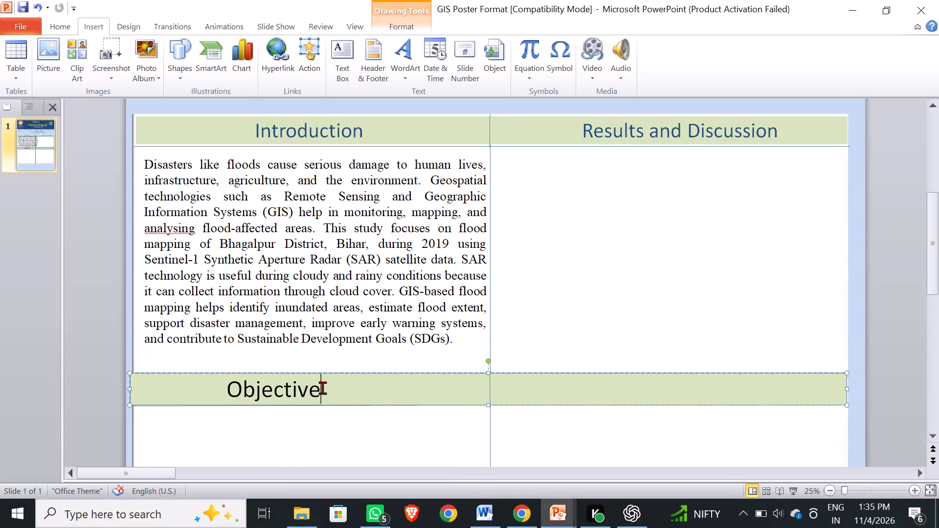
key(space)
key(space)
key(space)
key(space)
key(space)
key(space)
key(space)
key(space)
key(space)
key(space)
key(space)
key(space)
key(space)
key(space)
key(space)
key(space)
key(space)
key(space)
key(space)
key(space)
key(space)
key(space)
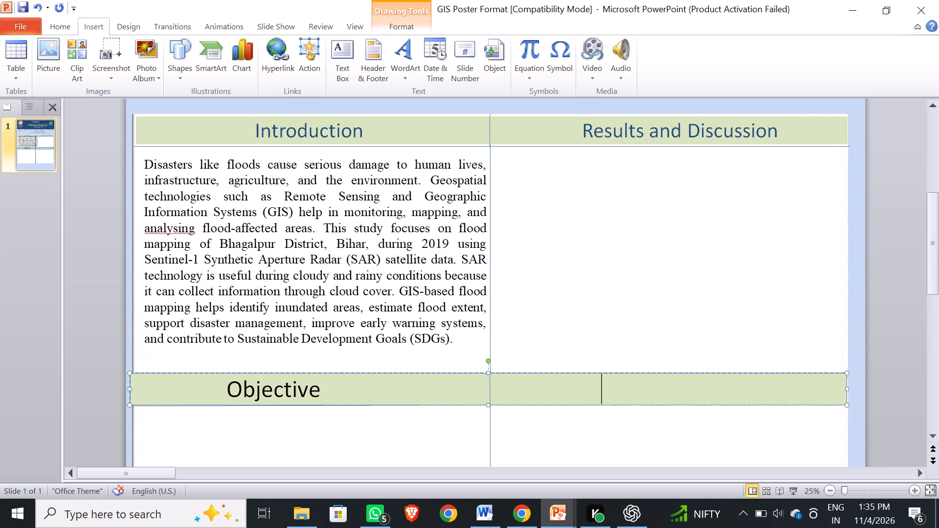
key(BackSpace)
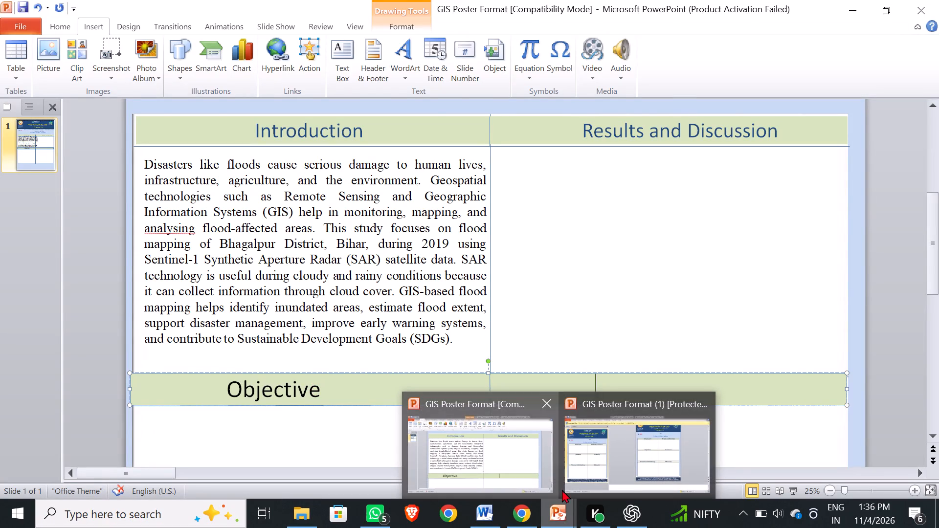
Check the heading beside Objectives in the GIS Poster Format (1) template, and enter Conclusion in the Objective band's second column.
click(575, 467)
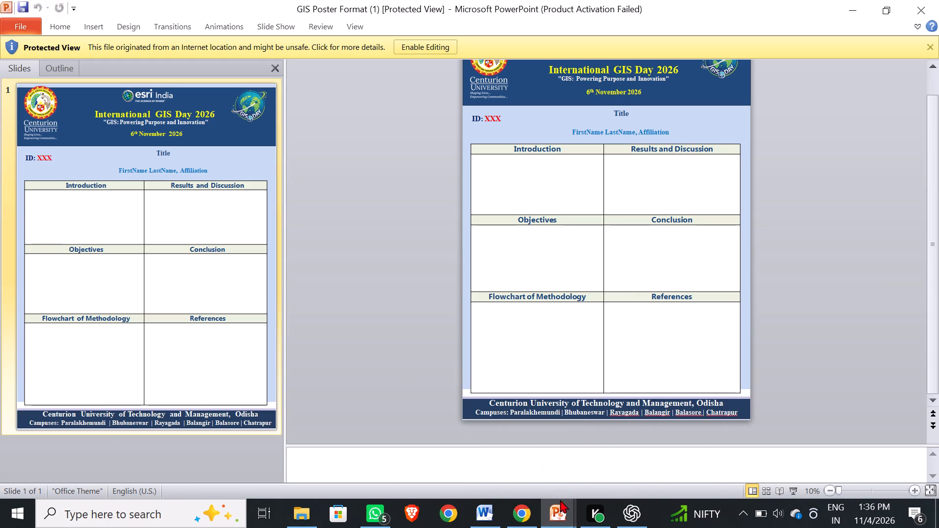
click(509, 466)
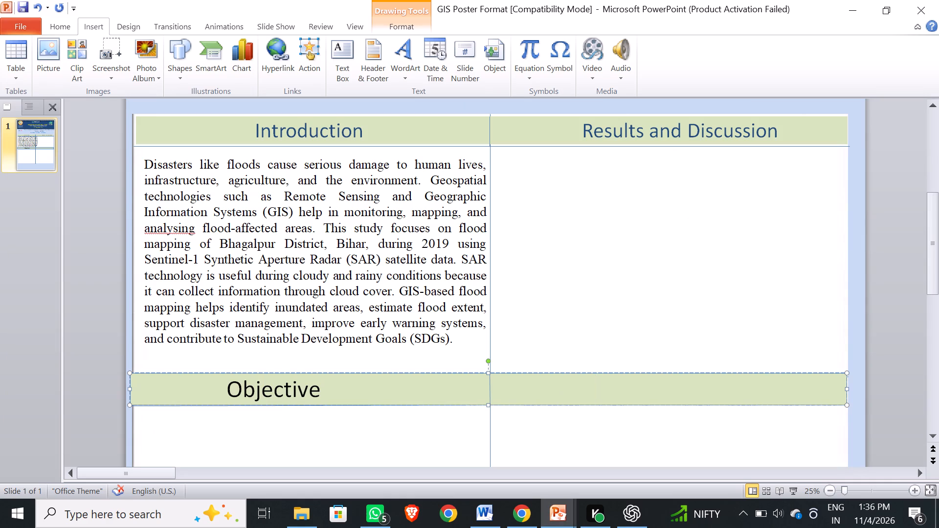
key(c)
key(BackSpace)
key(c)
key(BackSpace)
key(shift+c)
text(onclusion)
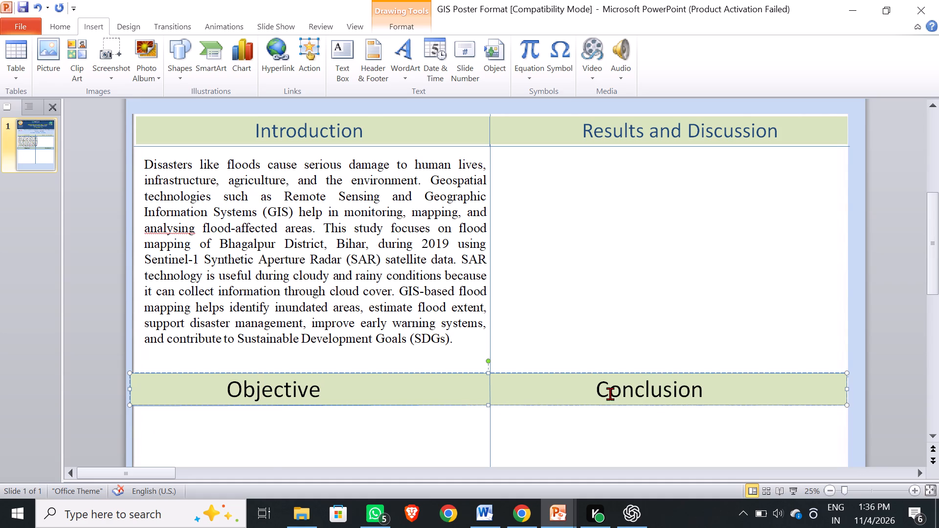
Set the font colour of the Conclusion heading to Blue, Accent 1, Darker 25%.
drag(598, 392, 625, 392)
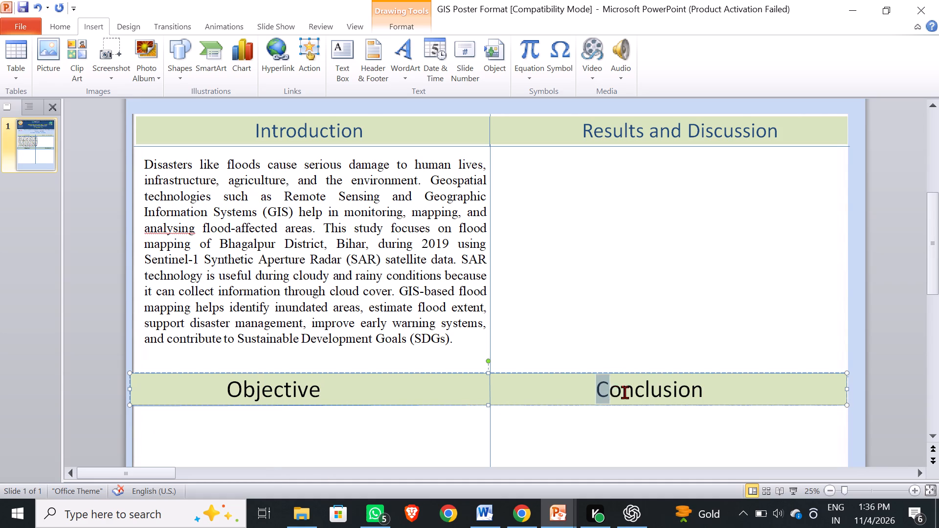
drag(625, 392, 735, 381)
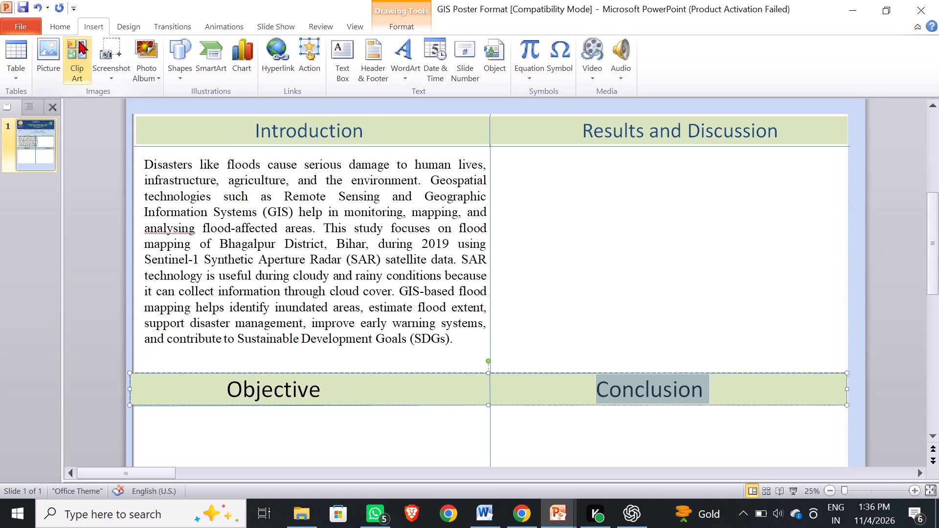
click(68, 25)
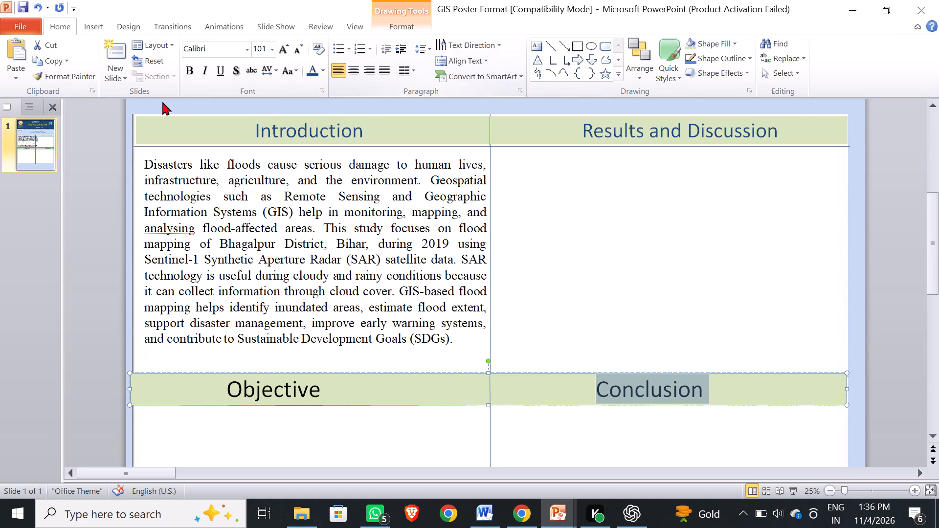
click(106, 28)
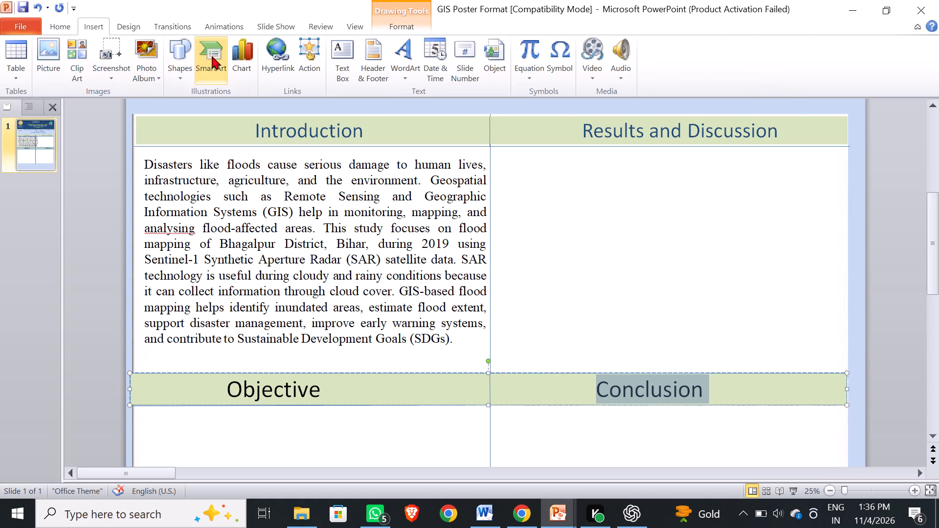
click(119, 24)
click(168, 23)
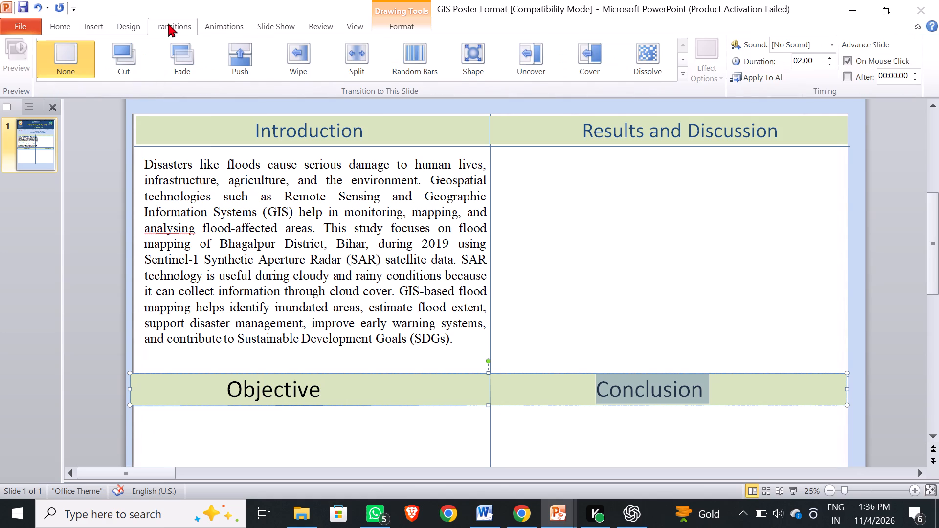
click(135, 24)
click(89, 23)
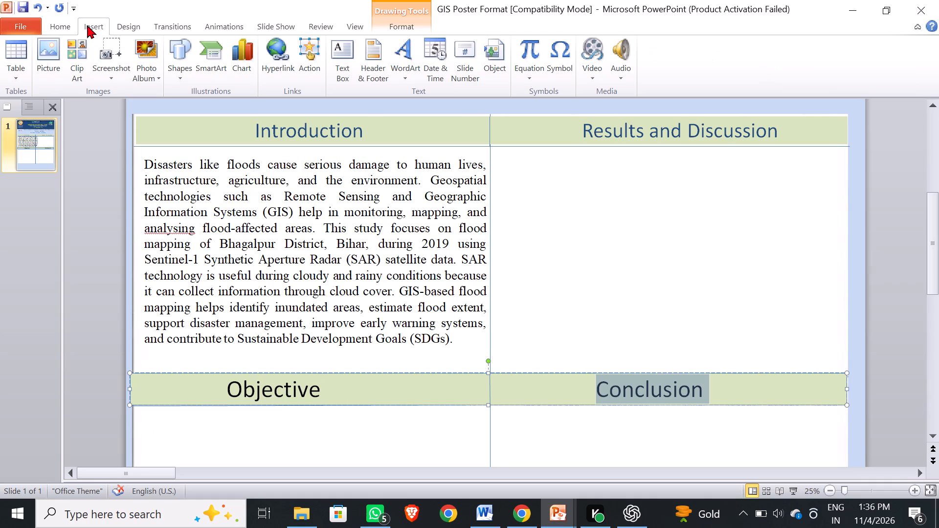
click(184, 83)
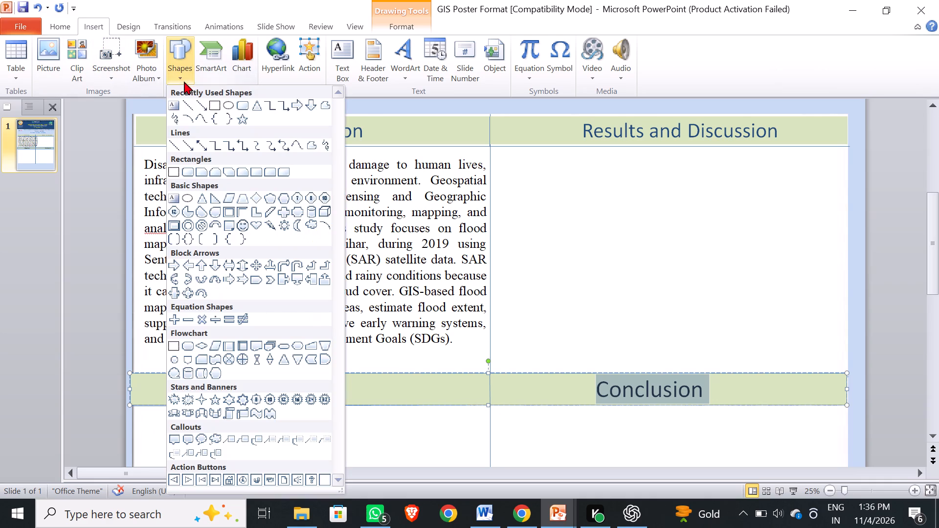
click(184, 76)
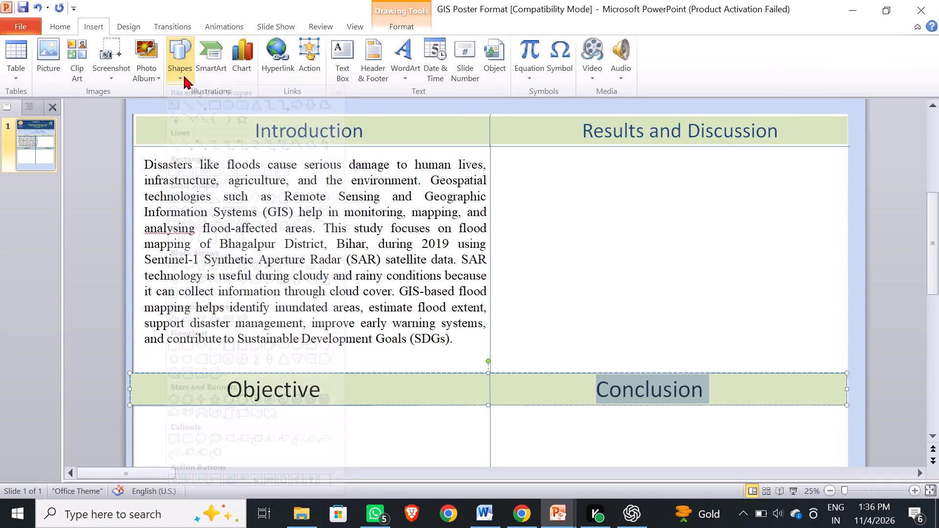
click(99, 24)
click(75, 23)
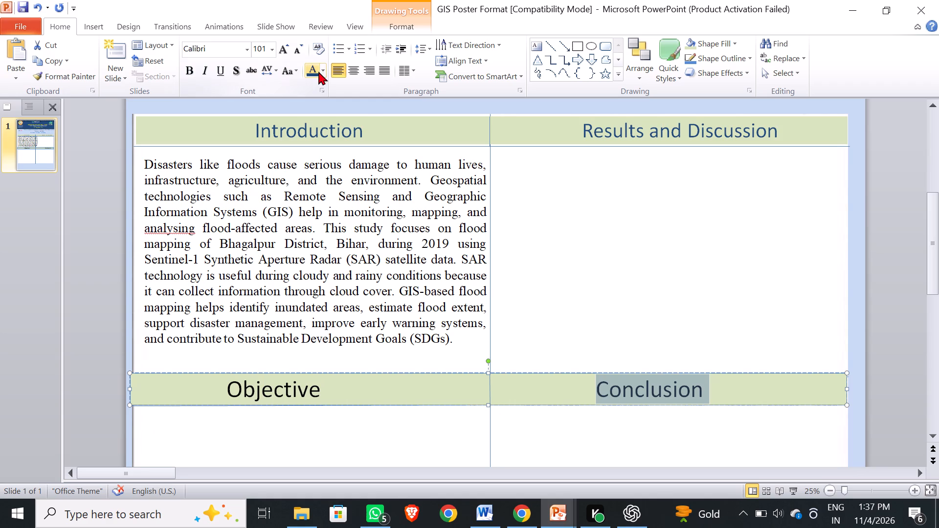
click(321, 71)
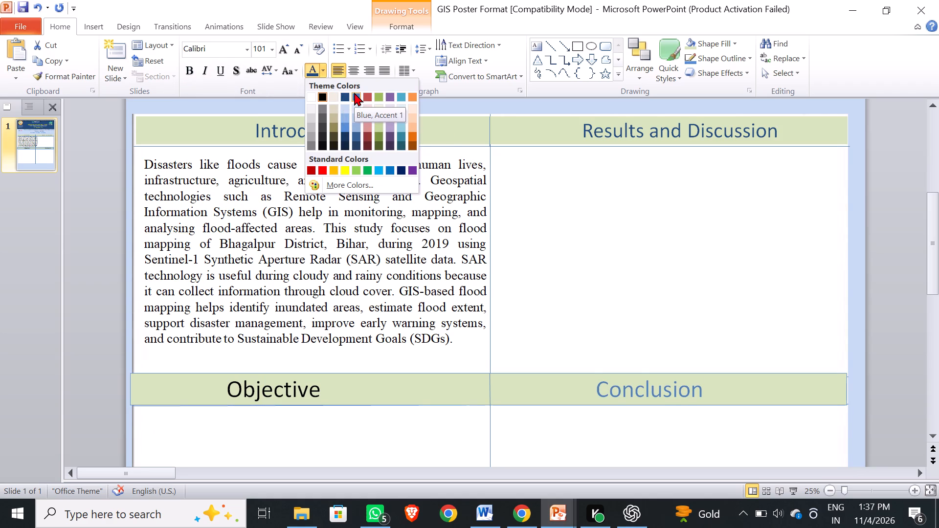
click(358, 137)
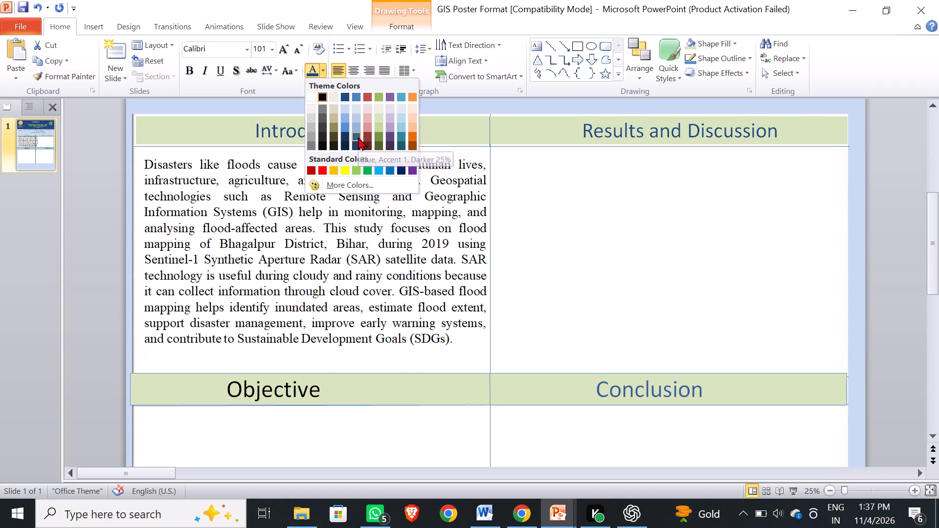
click(631, 198)
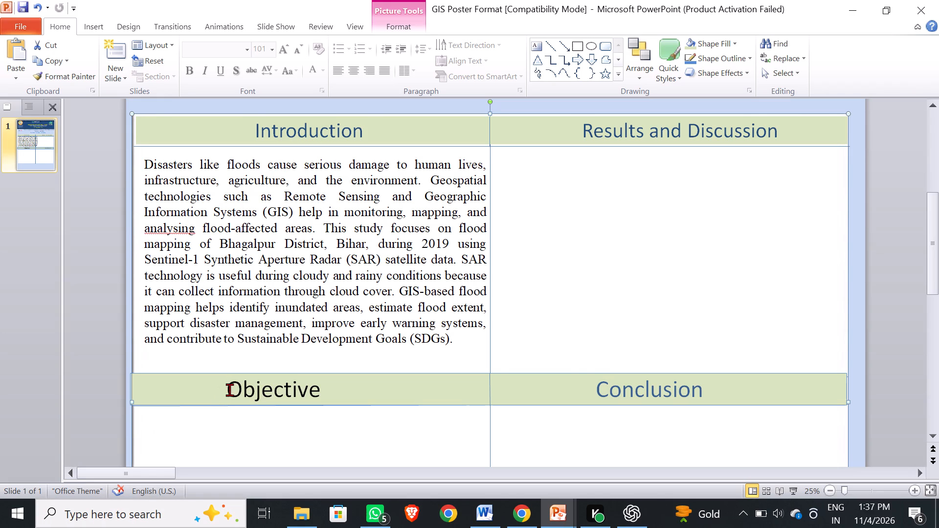
Apply the same blue font colour as Conclusion, Blue, Accent 1, Darker 25%, to the Objective heading.
drag(227, 390, 324, 398)
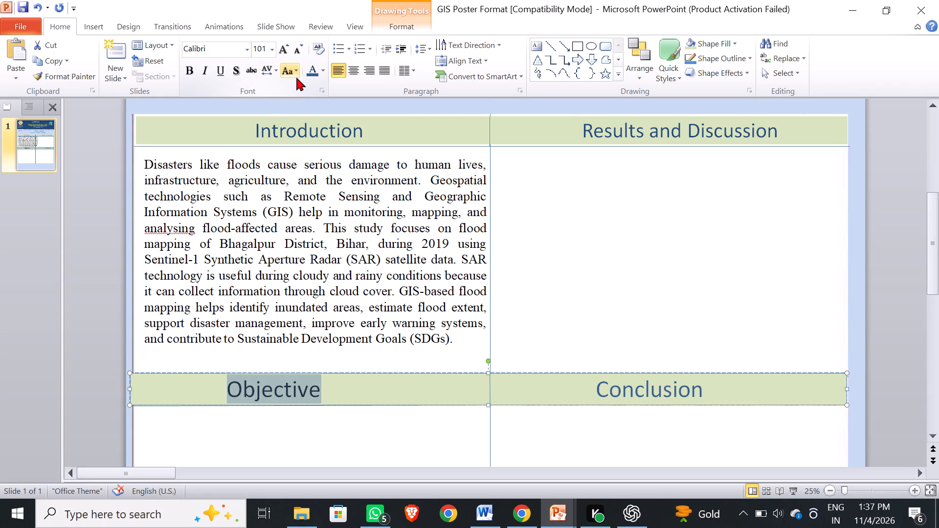
click(323, 70)
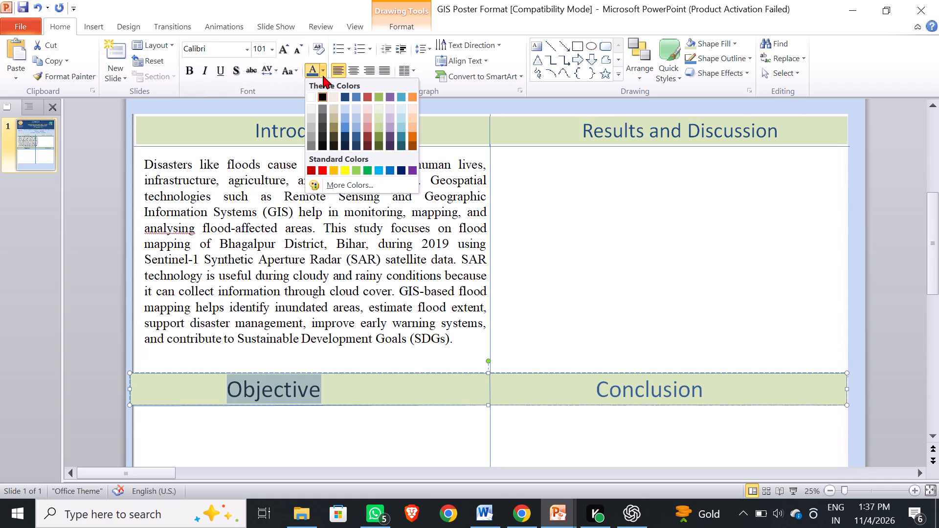
click(313, 73)
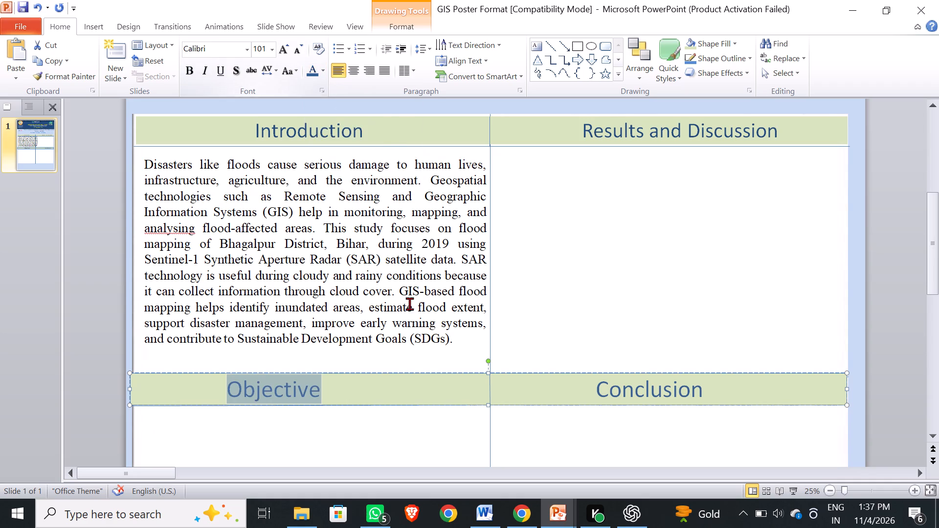
click(447, 433)
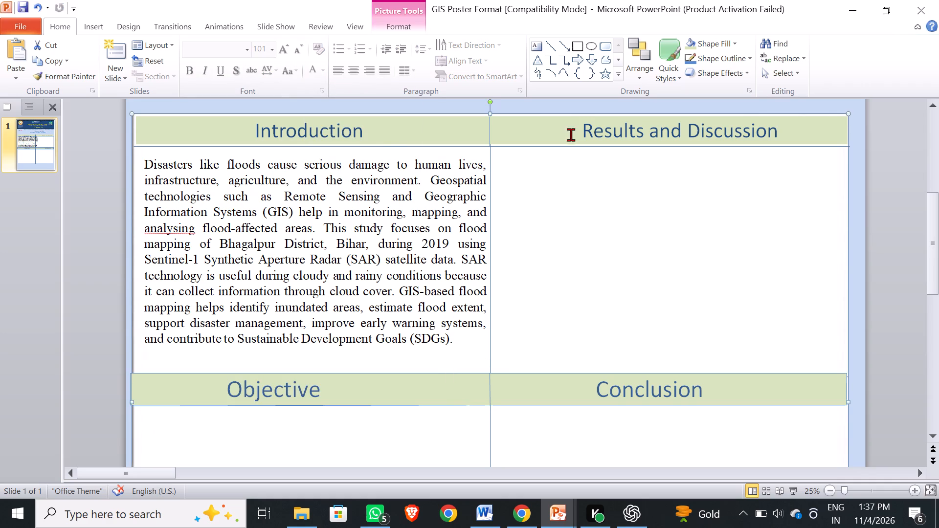
Recolour the Results and Discussion and Introduction headings with the same Blue, Accent 1, Darker 25% font colour.
drag(583, 132, 759, 140)
click(311, 70)
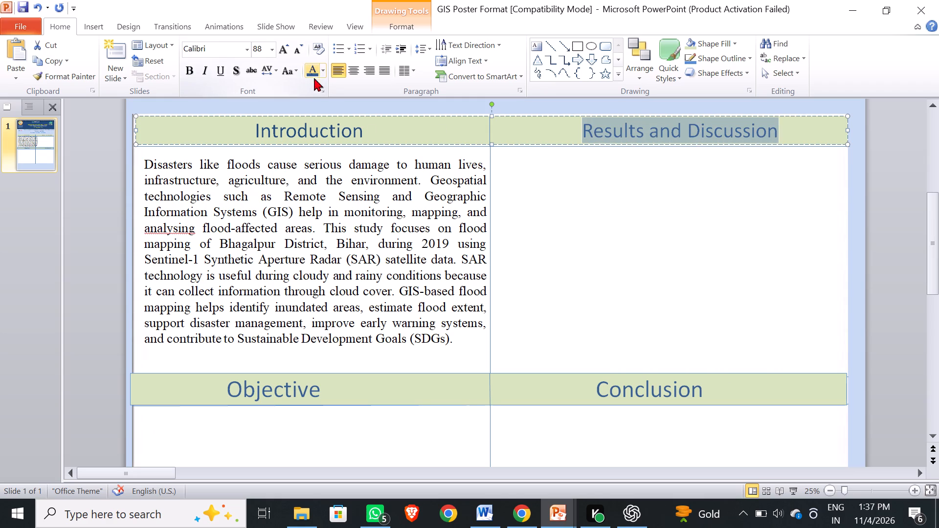
click(572, 192)
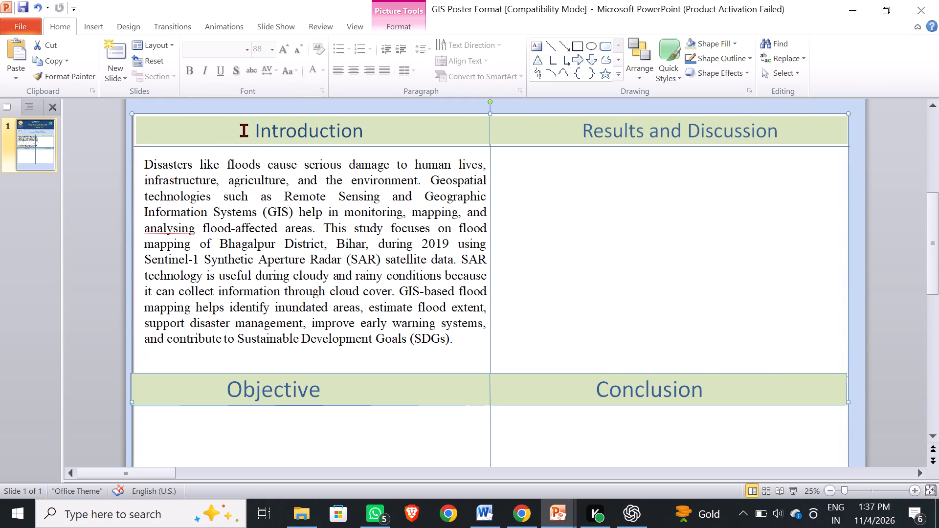
drag(257, 132, 367, 138)
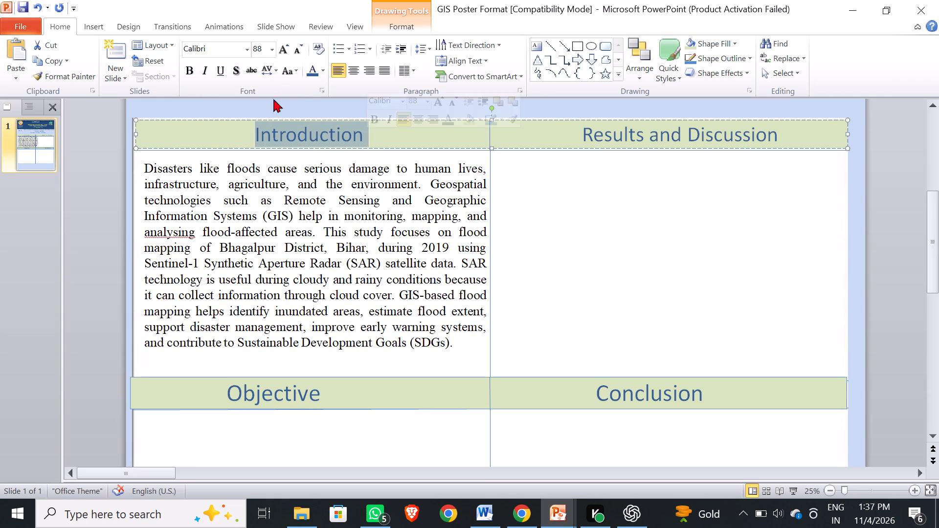
click(312, 72)
click(562, 230)
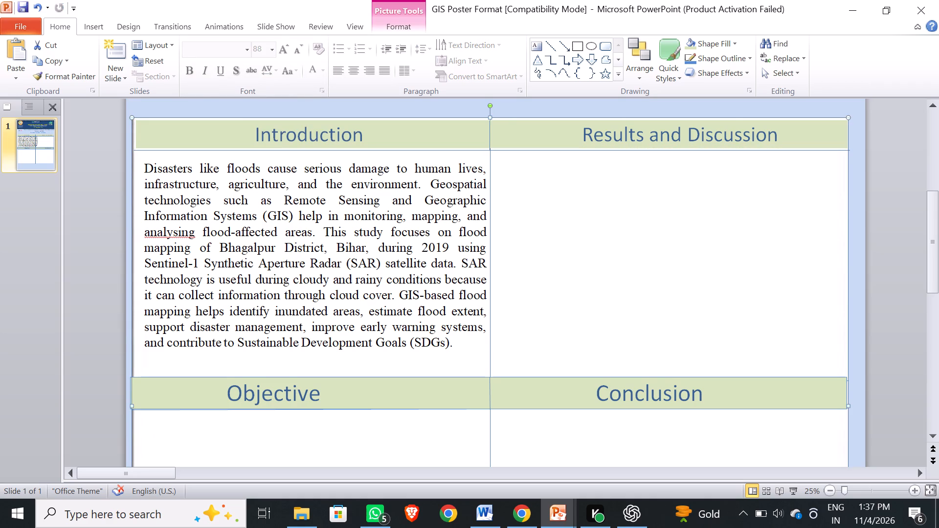
scroll(586, 292, down, 13)
scroll(587, 308, up, 1)
scroll(587, 308, down, 8)
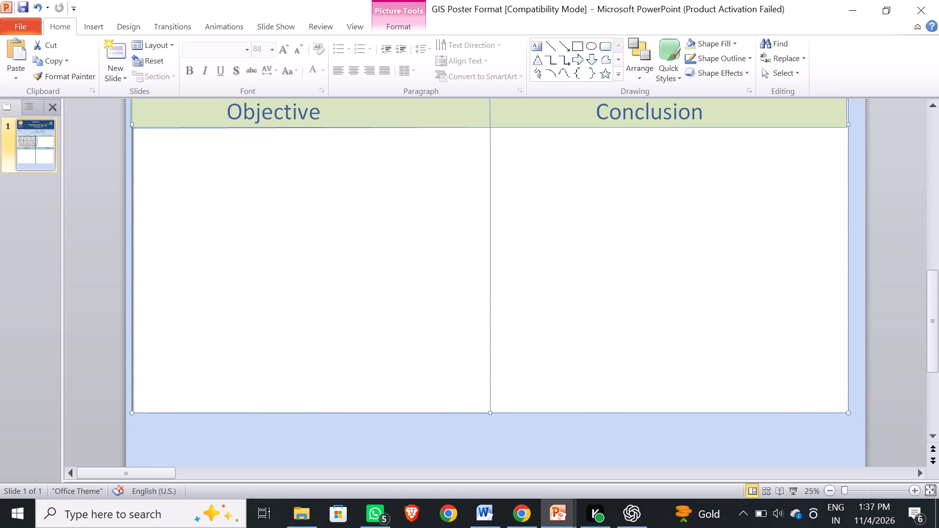
scroll(588, 307, down, 9)
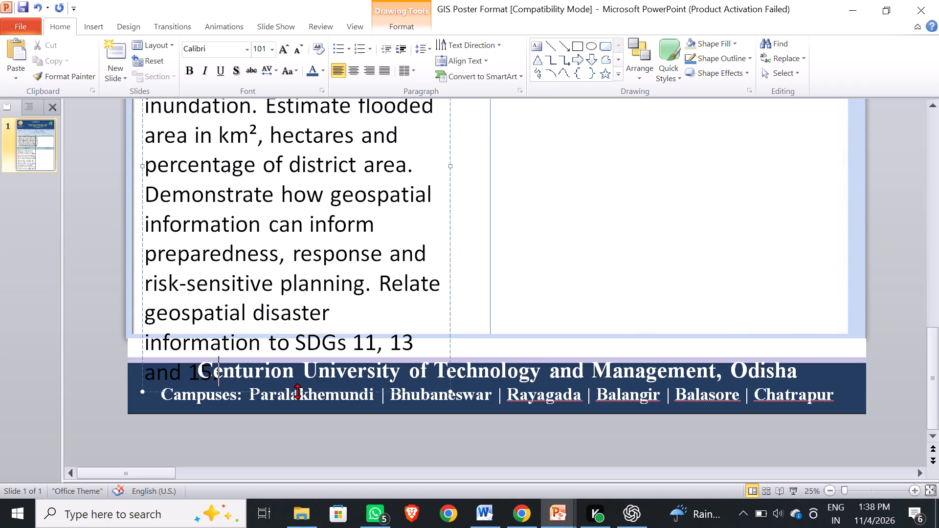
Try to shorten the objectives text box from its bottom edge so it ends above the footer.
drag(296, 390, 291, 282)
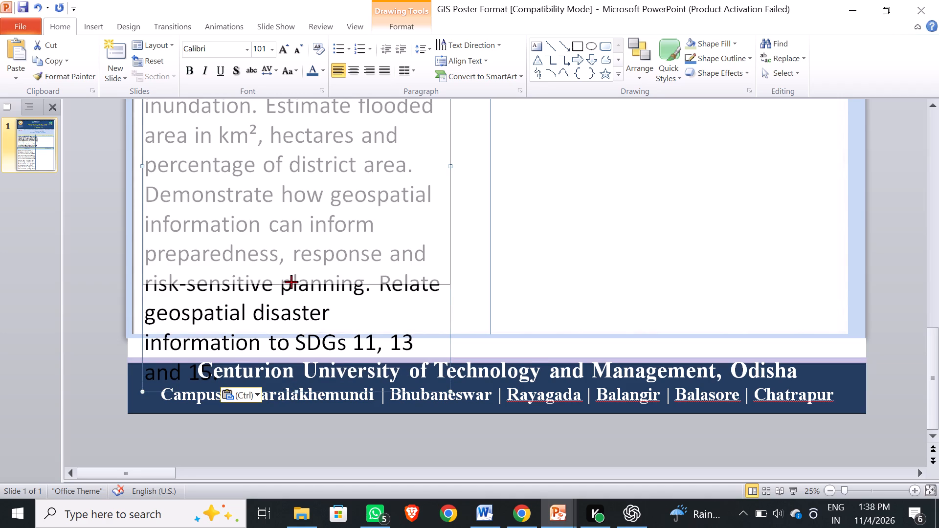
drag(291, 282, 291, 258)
Reduce the font size of the entire objectives text by five size increments.
scroll(296, 248, up, 4)
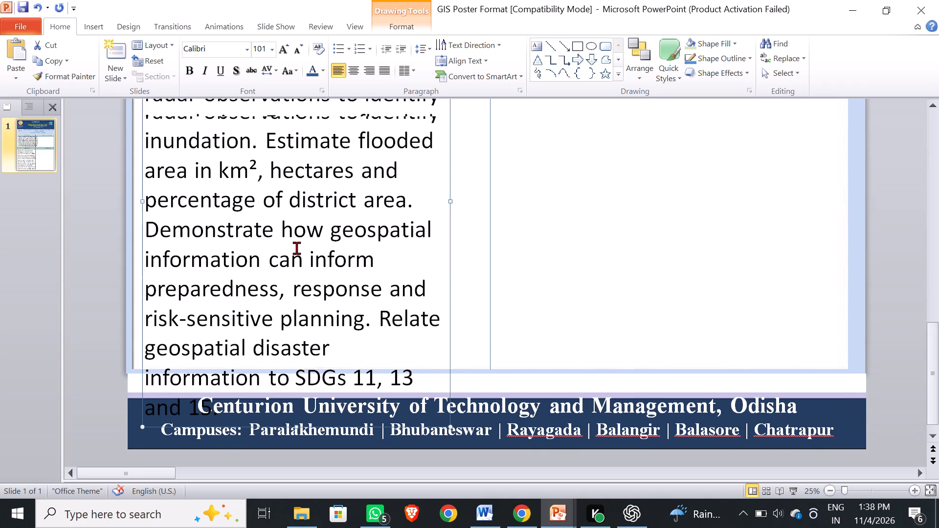
scroll(296, 248, up, 20)
scroll(296, 248, up, 2)
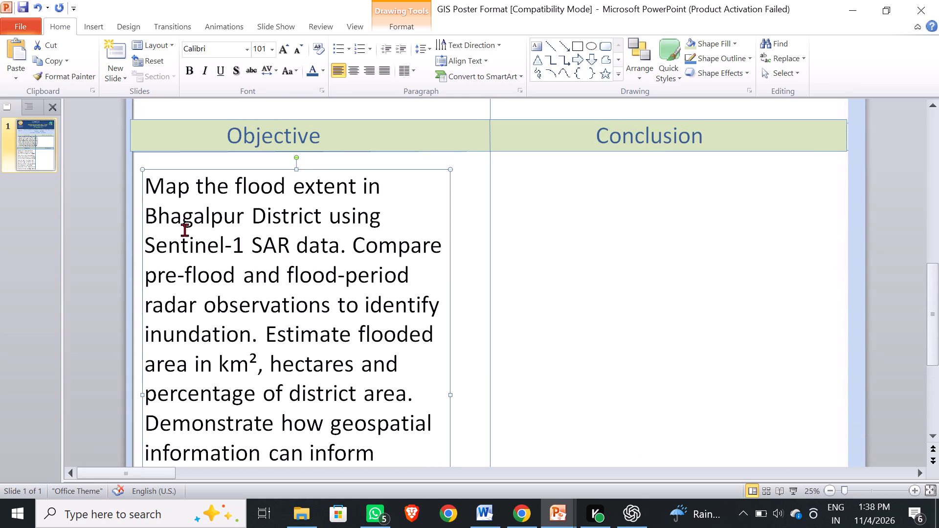
drag(148, 183, 351, 396)
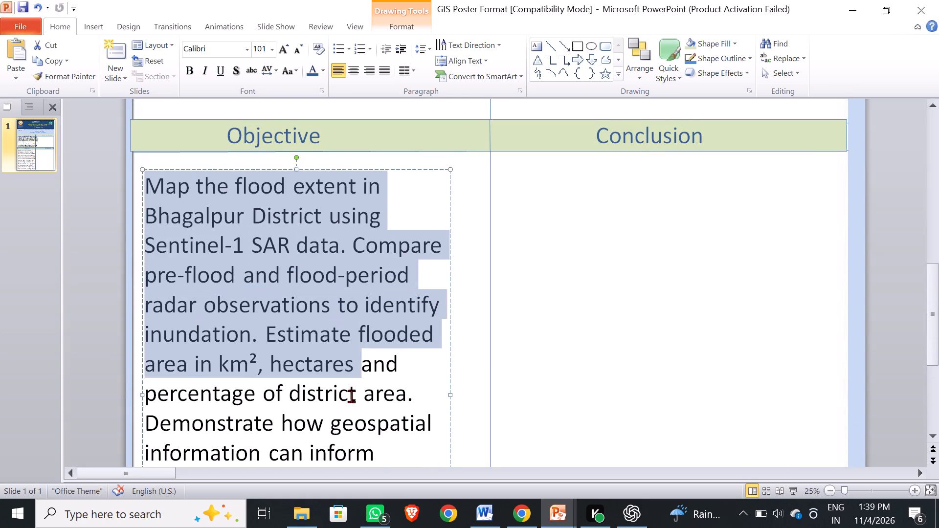
drag(351, 396, 381, 331)
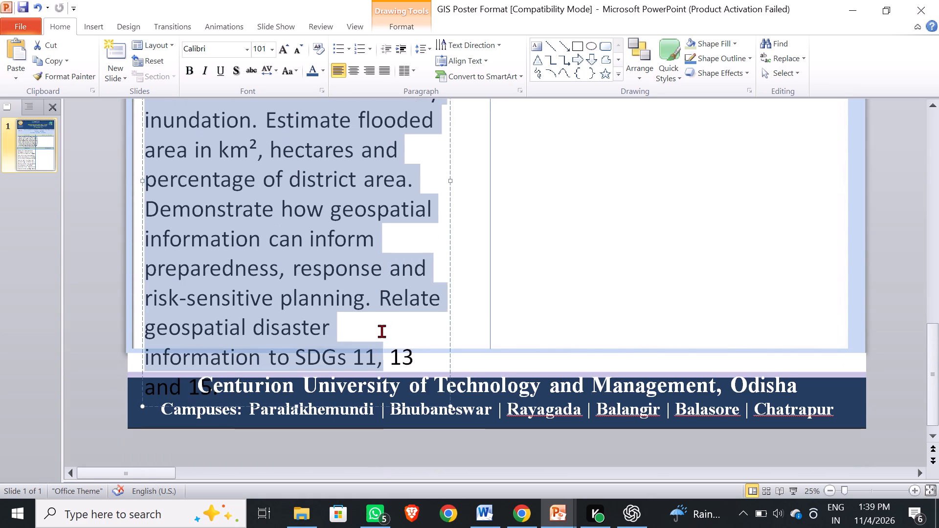
drag(381, 331, 346, 387)
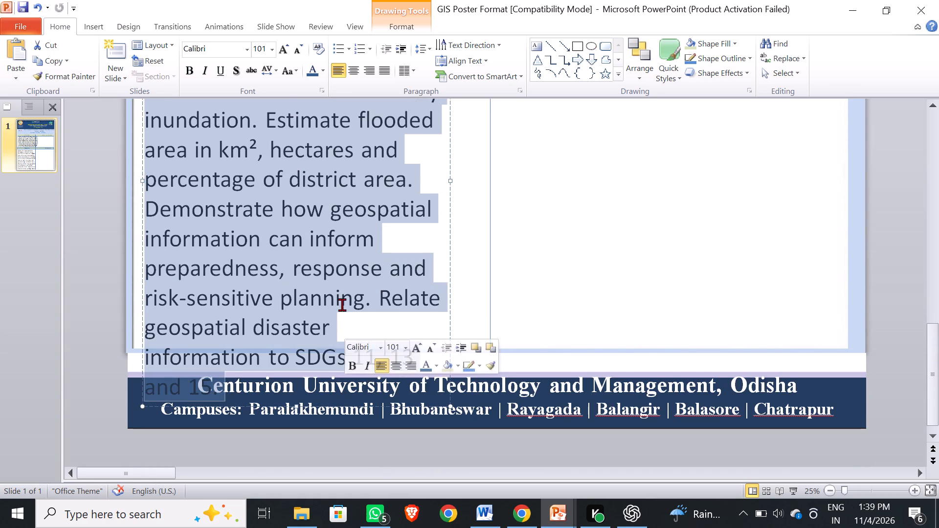
click(299, 51)
click(300, 52)
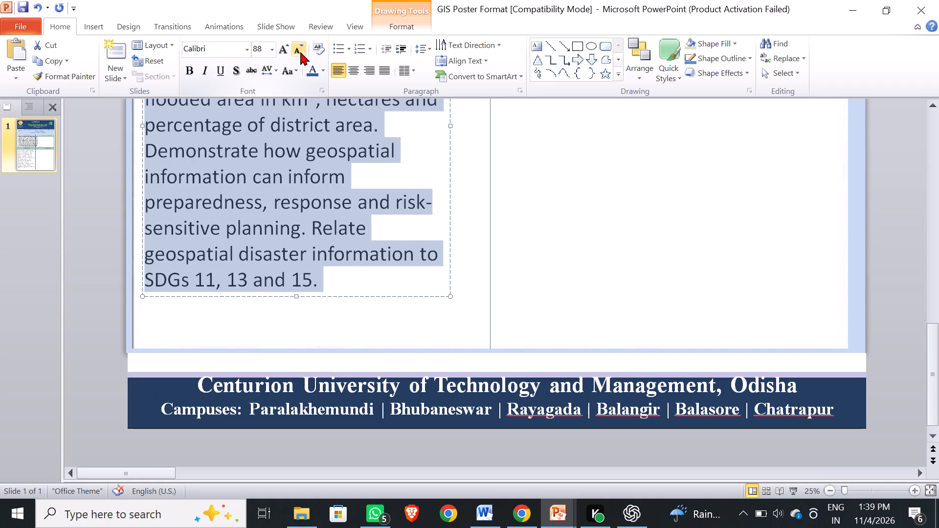
click(300, 52)
scroll(348, 208, up, 5)
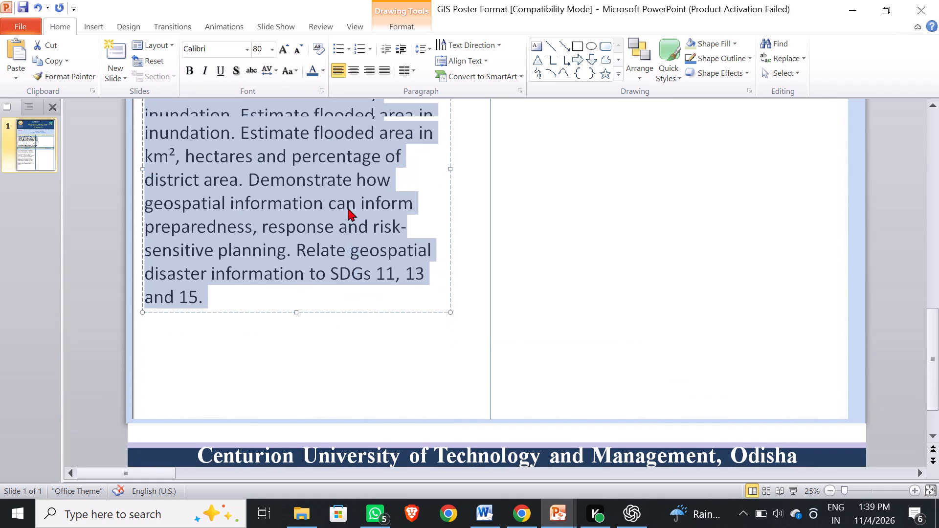
scroll(349, 208, up, 7)
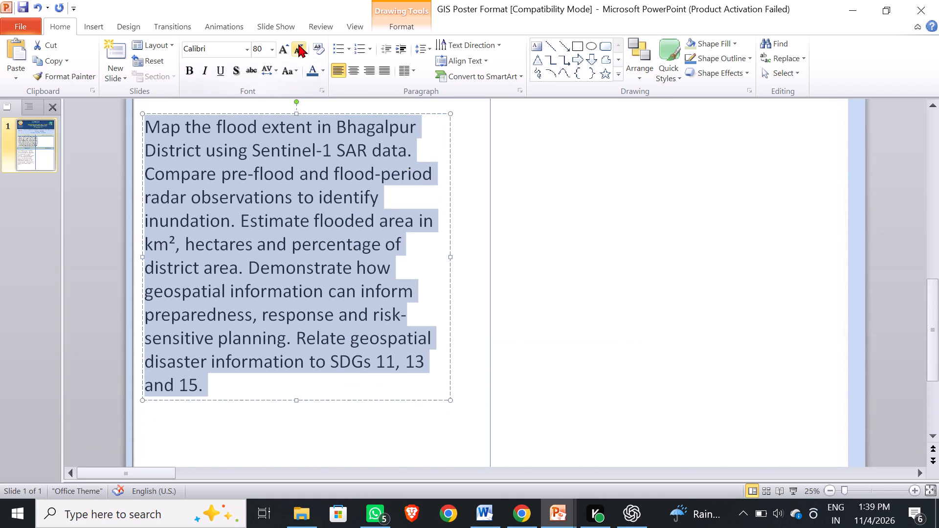
click(300, 45)
click(300, 45)
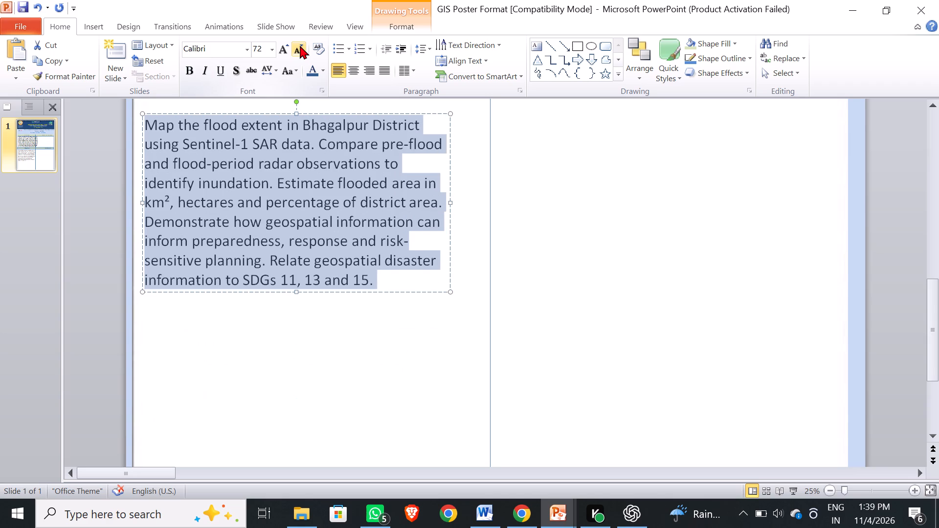
Reduce the font size of the selected objectives text to 60.
click(300, 45)
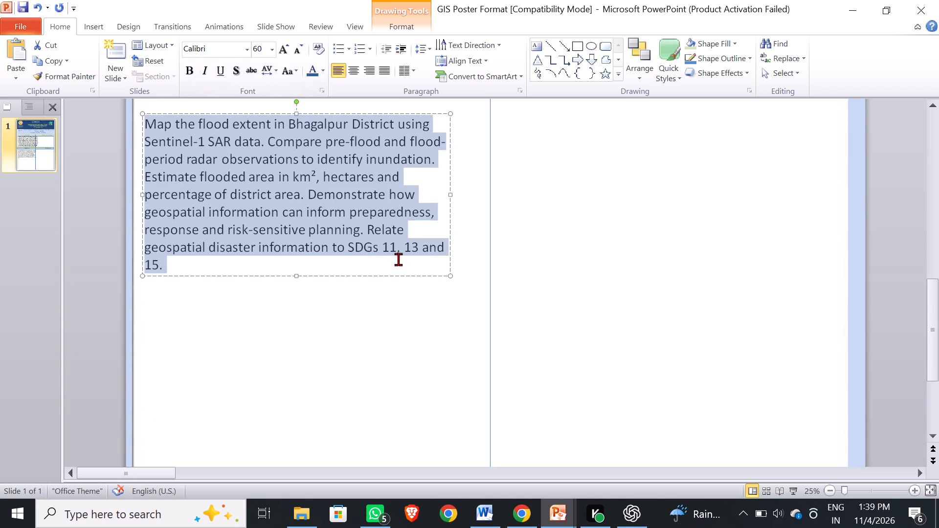
Move the objectives text box slightly up so it sits closer beneath the Objective heading, and deselect it.
scroll(487, 368, down, 5)
scroll(482, 374, up, 2)
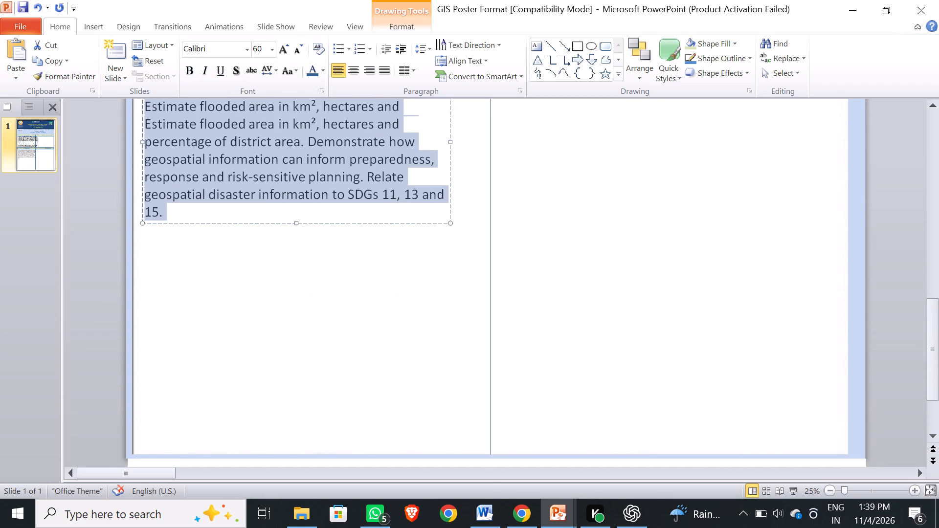
scroll(481, 374, up, 10)
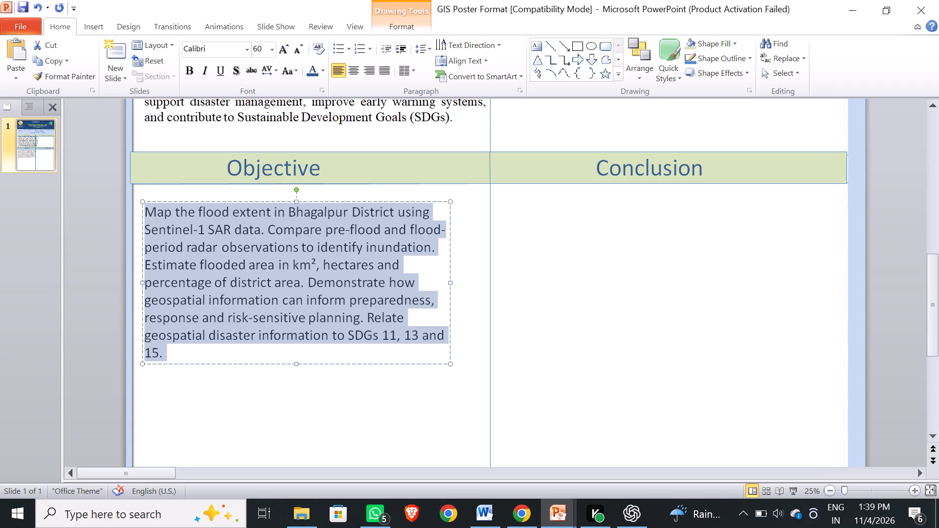
drag(262, 200, 262, 192)
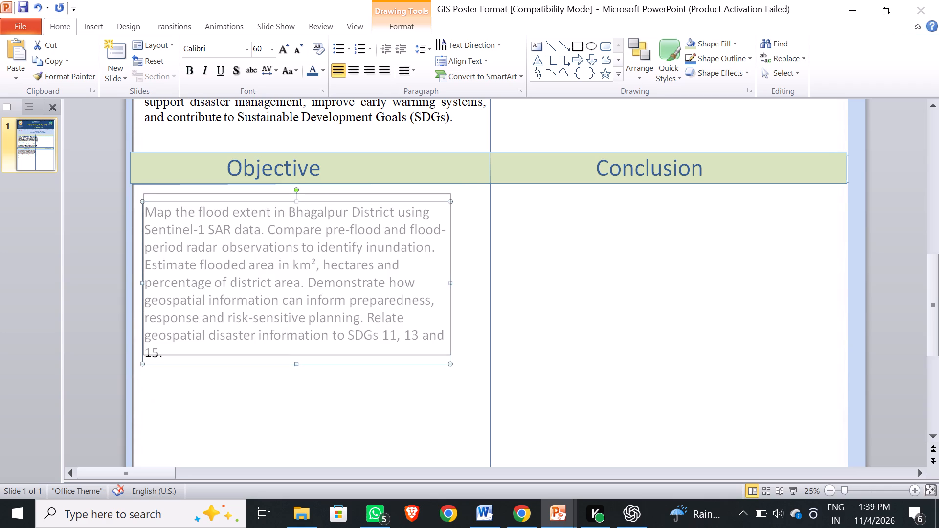
drag(262, 192, 259, 194)
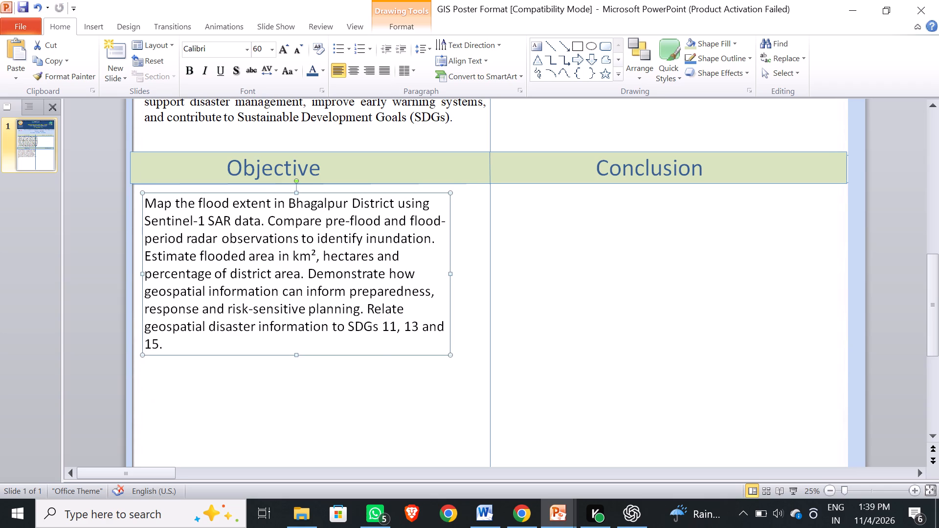
click(415, 413)
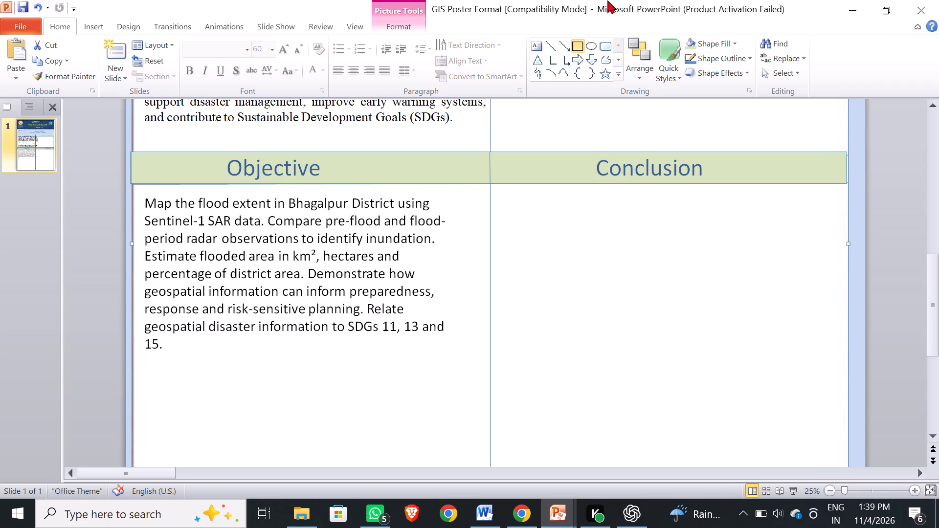
Draw a straight horizontal line just below the objectives text, from the poster's left border to its right border.
click(95, 22)
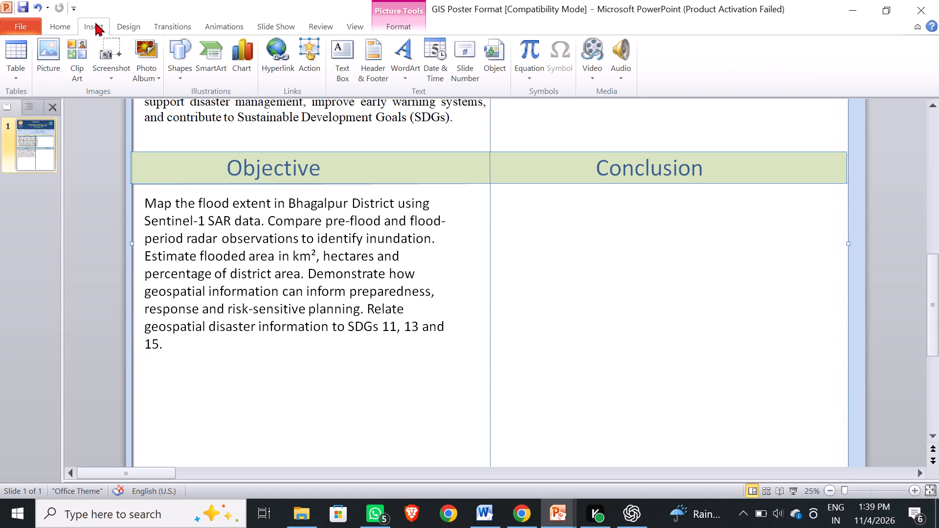
click(181, 72)
click(188, 109)
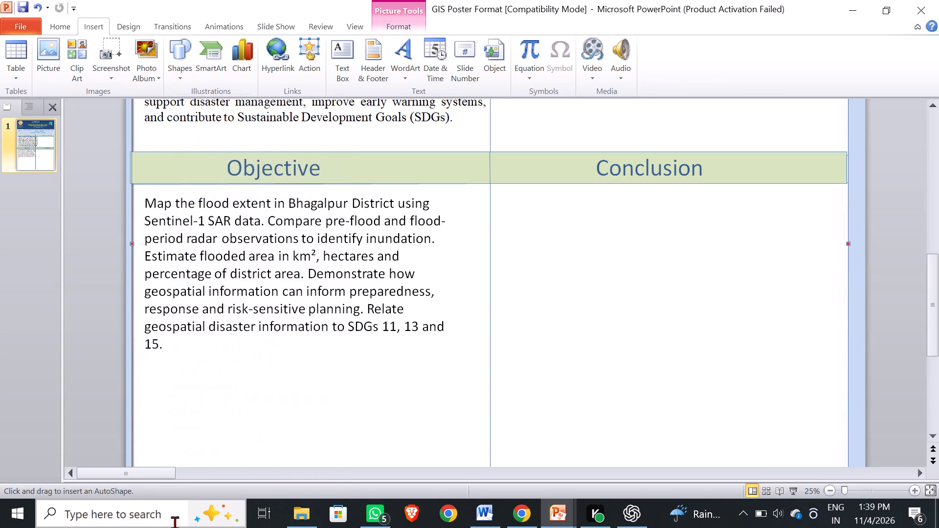
click(134, 369)
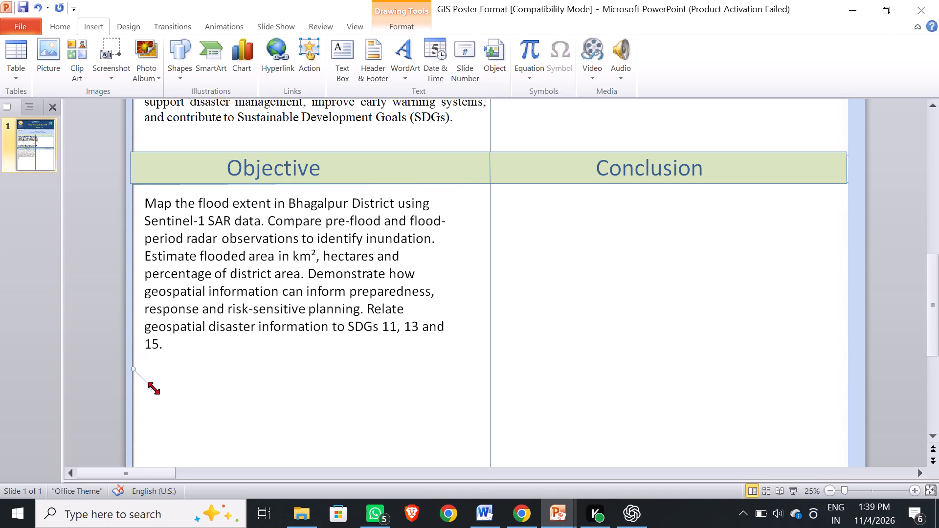
drag(154, 388, 938, 332)
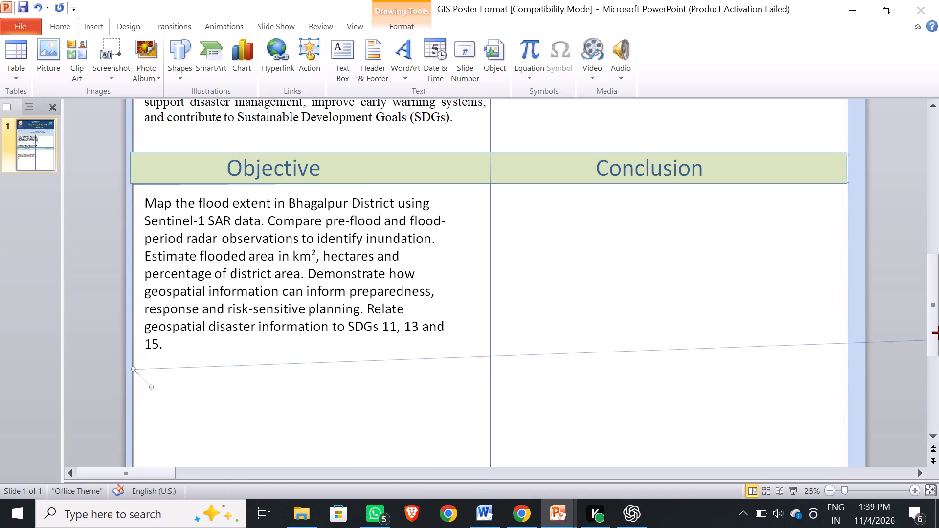
drag(938, 332, 838, 369)
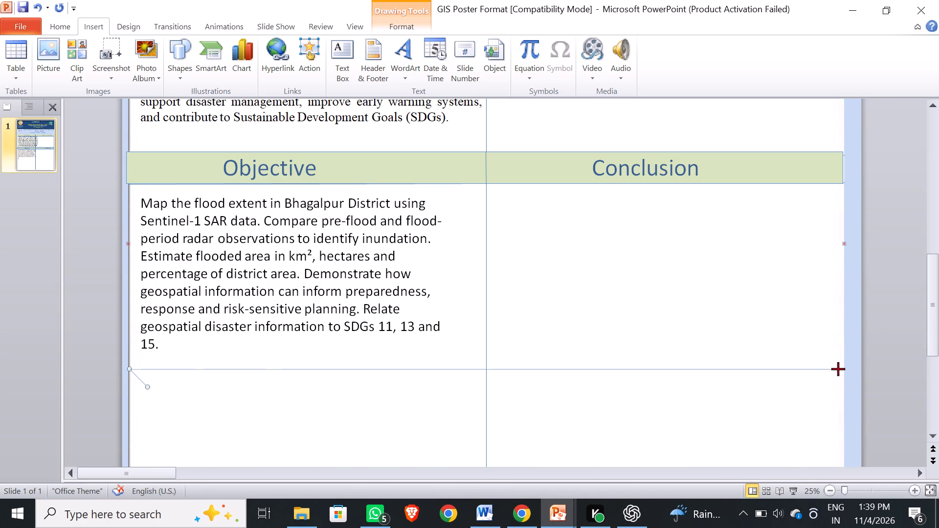
drag(838, 369, 844, 367)
drag(844, 367, 844, 366)
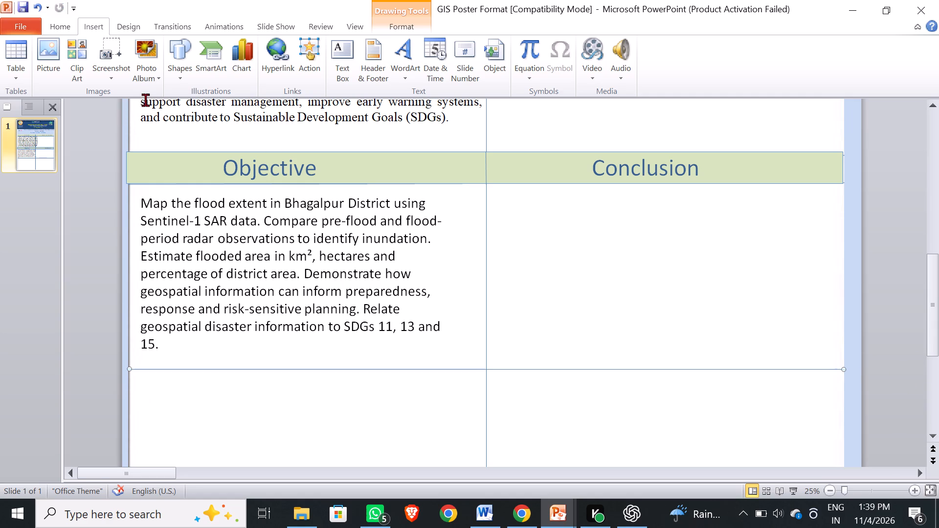
Draw a second horizontal line a short distance below the first one, spanning both columns between the poster's side borders.
click(64, 27)
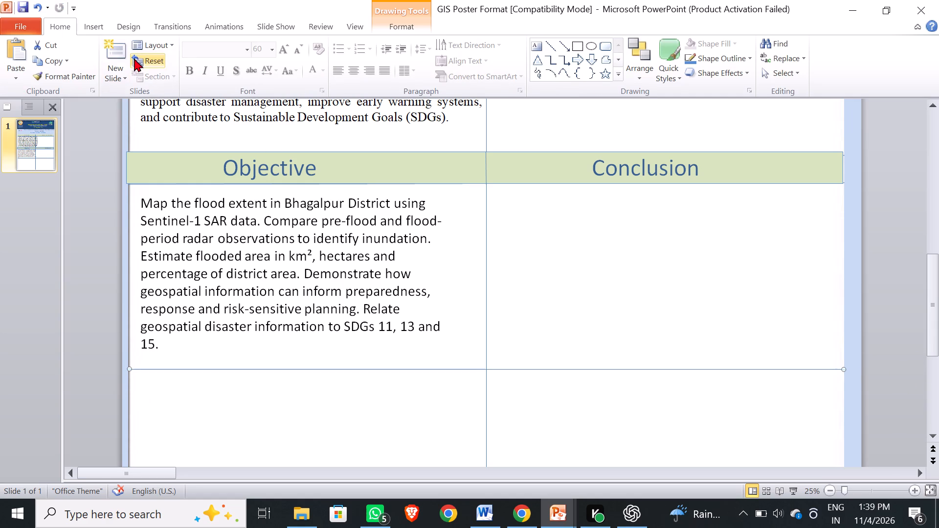
click(93, 32)
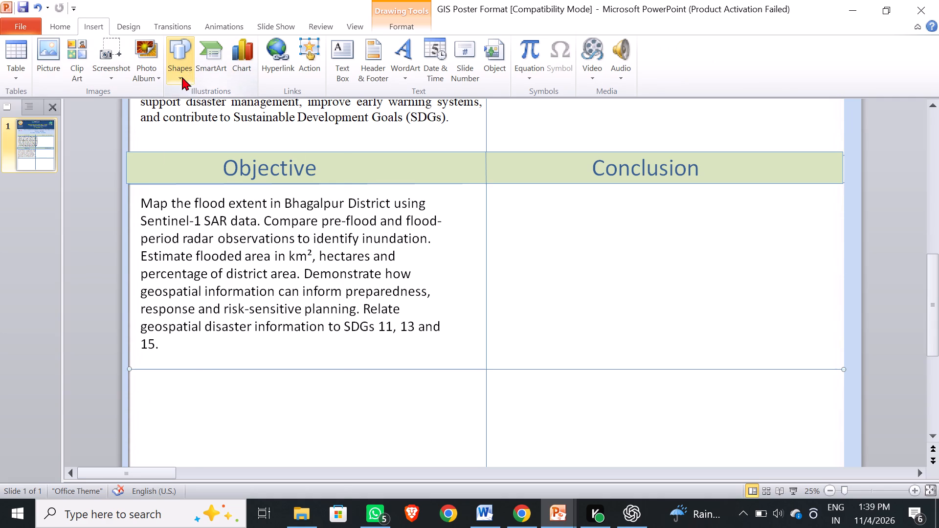
click(182, 77)
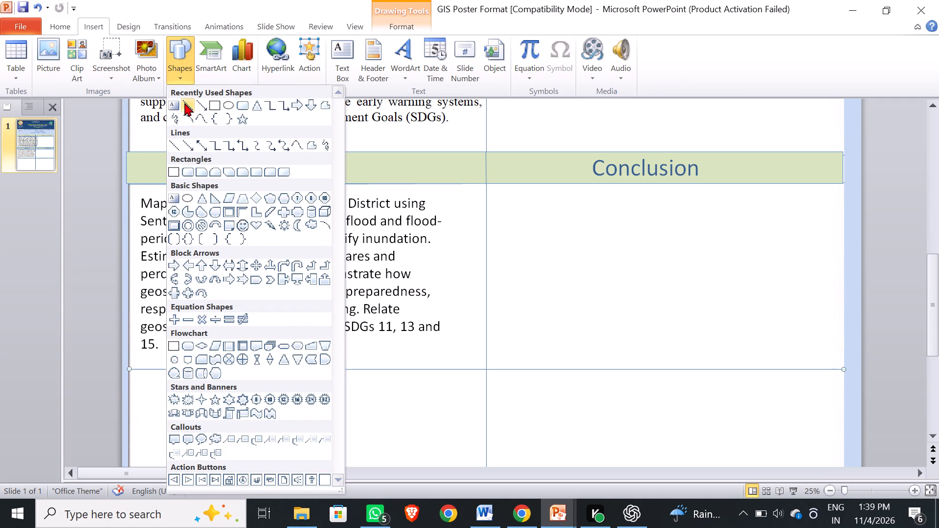
click(185, 104)
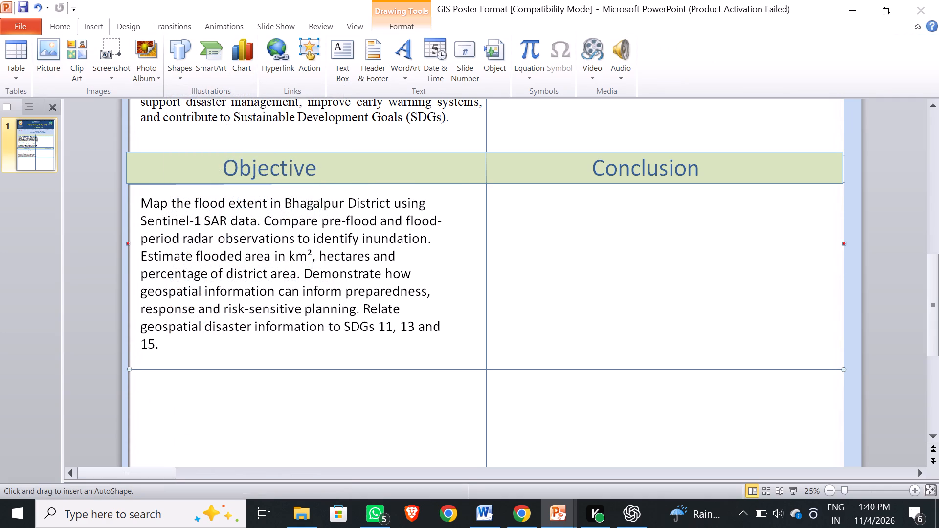
click(129, 396)
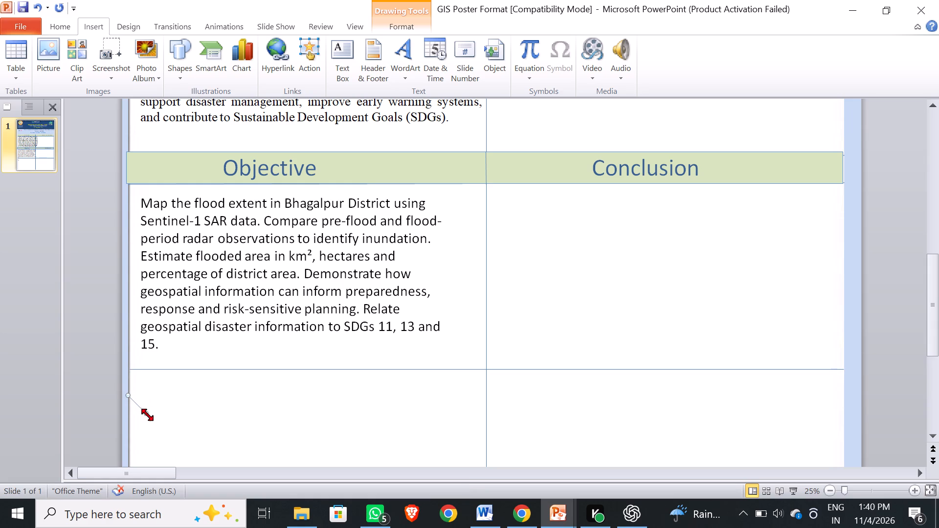
drag(147, 415, 786, 395)
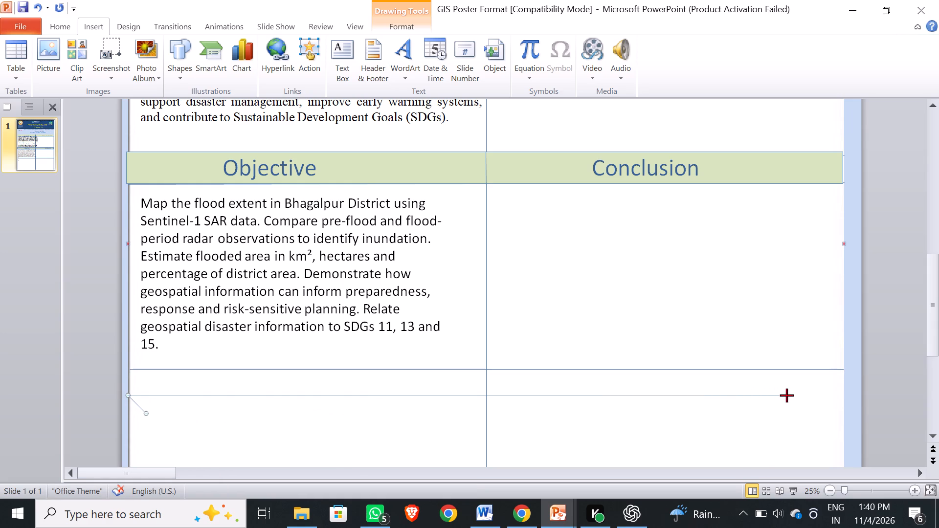
drag(786, 395, 846, 394)
drag(846, 394, 843, 395)
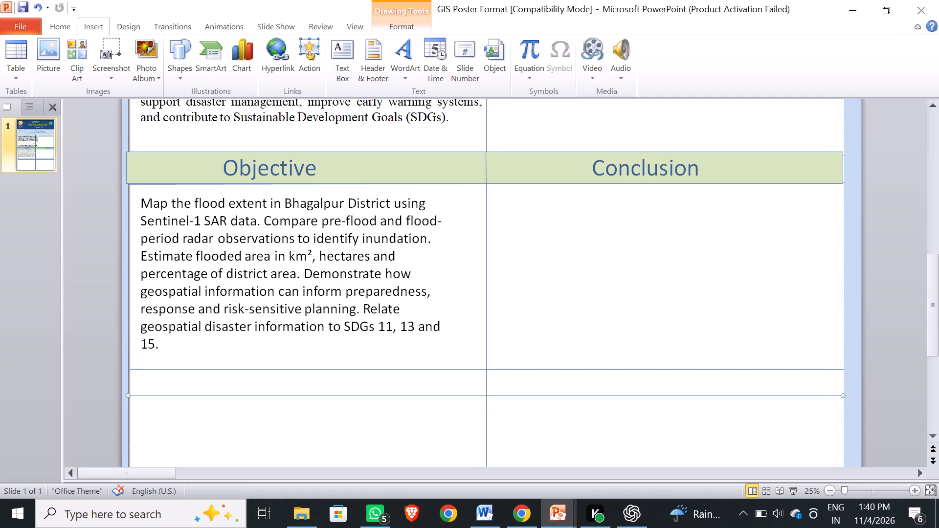
Nudge the poster's background picture slightly left and down so its side borders meet the ends of the new lines.
drag(128, 398, 129, 405)
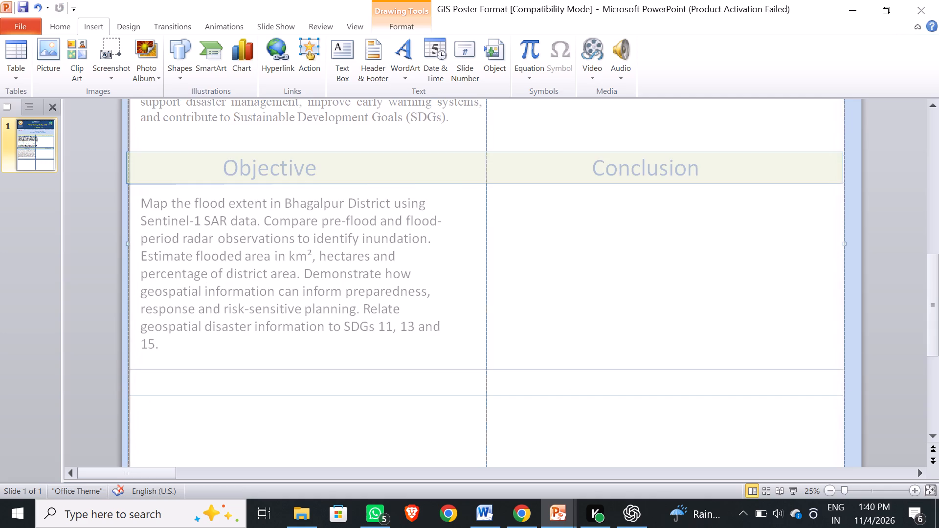
drag(129, 405, 126, 408)
double_click(126, 408)
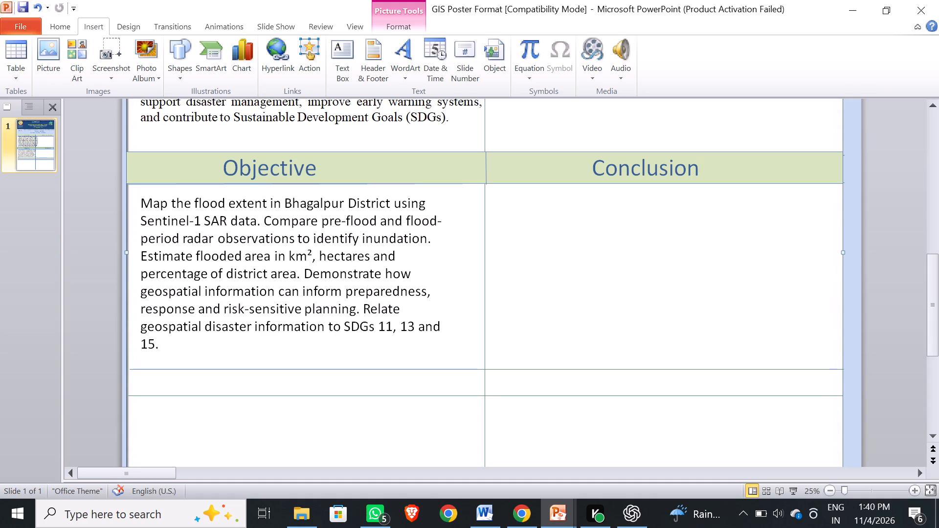
click(423, 143)
Insert an empty text box spanning both columns in the strip between the two new horizontal lines.
click(61, 18)
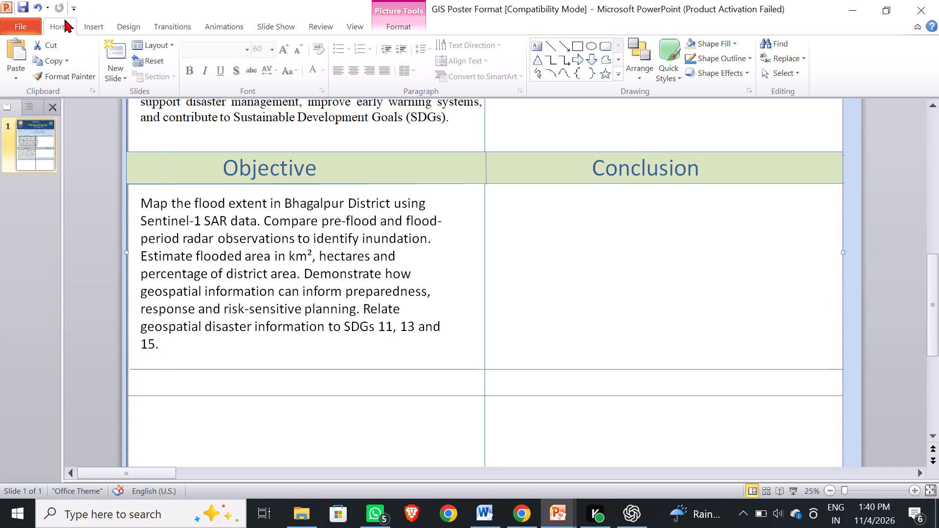
click(91, 26)
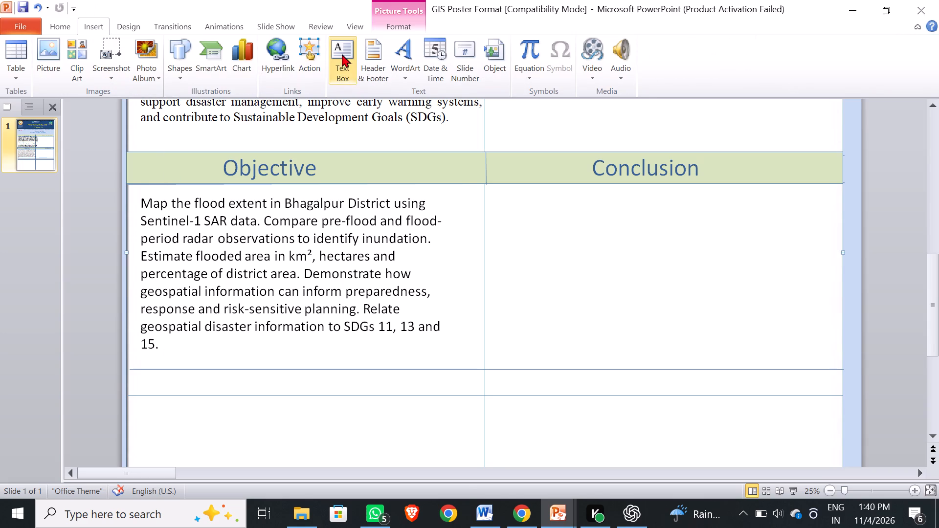
click(344, 55)
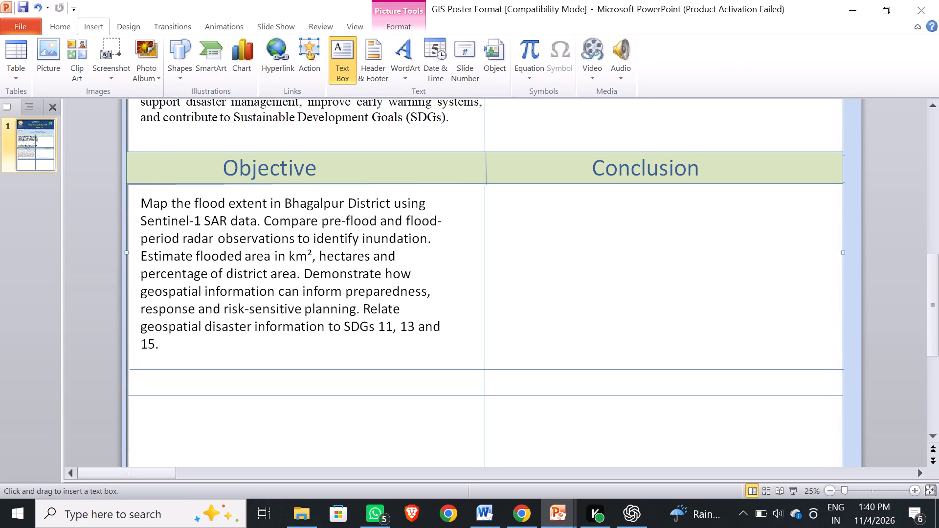
drag(141, 379, 563, 392)
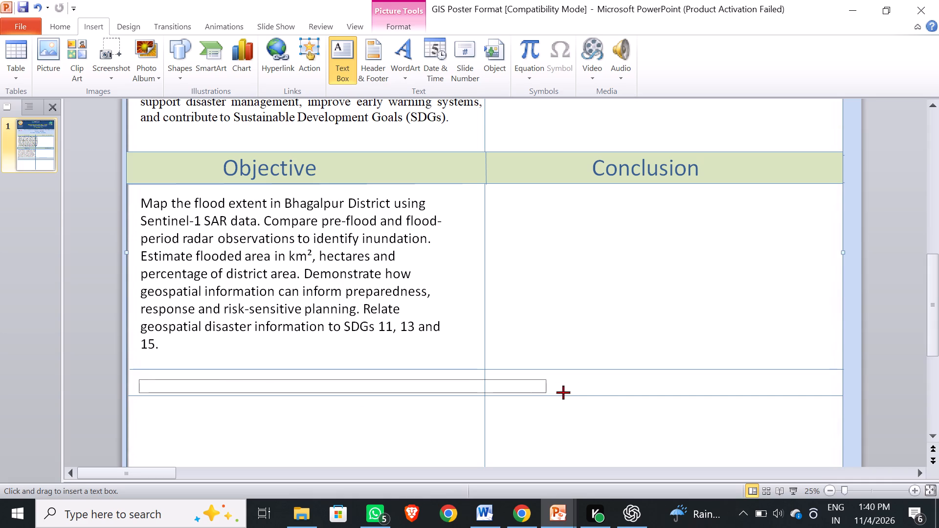
drag(563, 392, 833, 387)
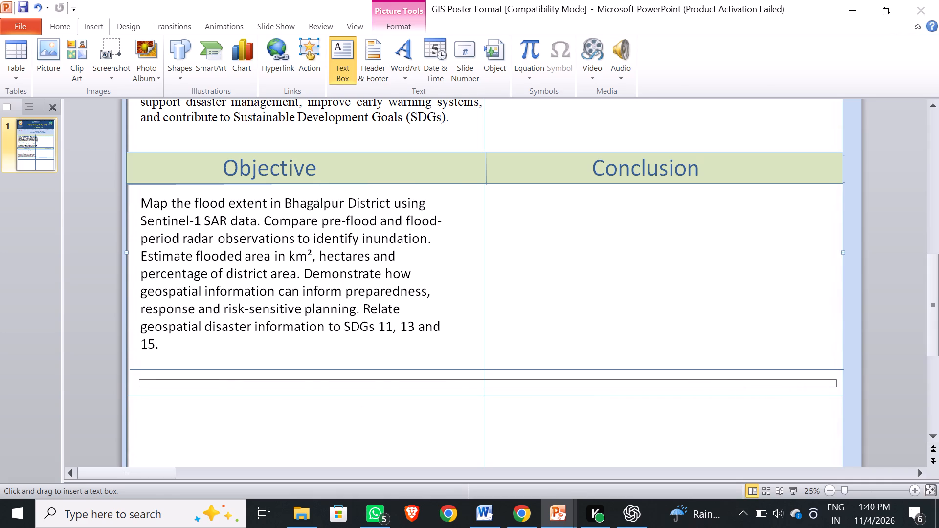
Move the empty text box so its top edge meets the upper line and its left edge meets the poster's left border.
drag(225, 387, 224, 387)
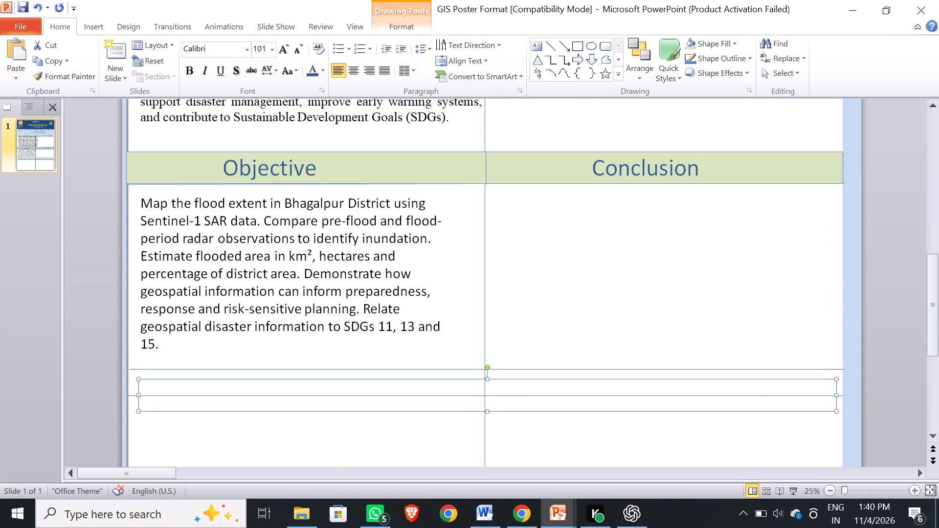
drag(224, 387, 214, 376)
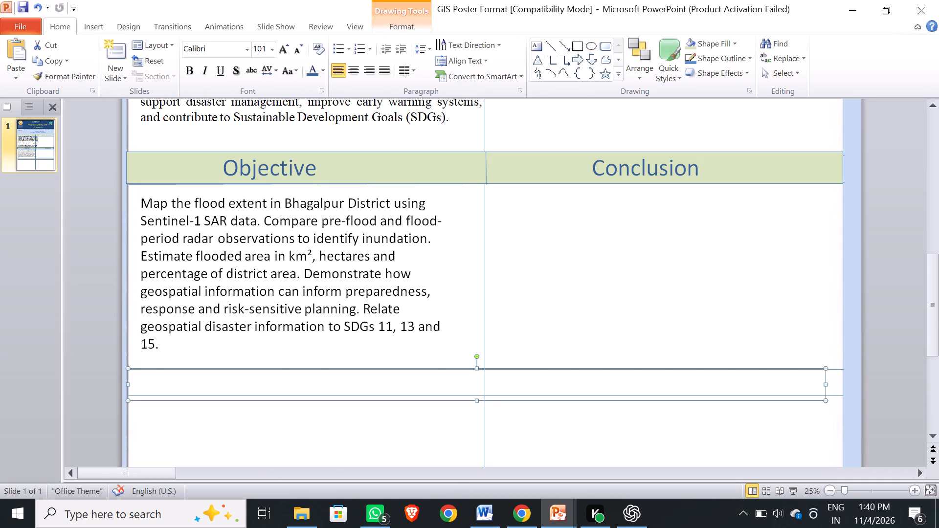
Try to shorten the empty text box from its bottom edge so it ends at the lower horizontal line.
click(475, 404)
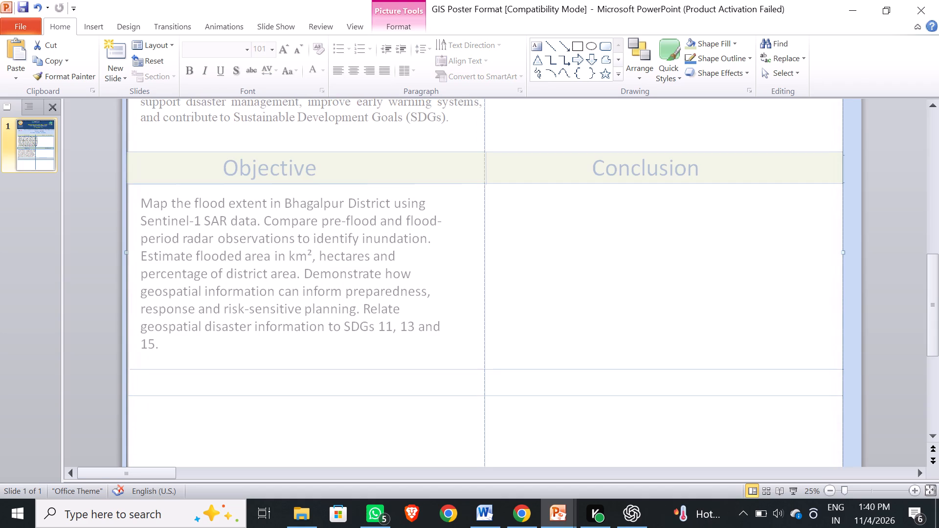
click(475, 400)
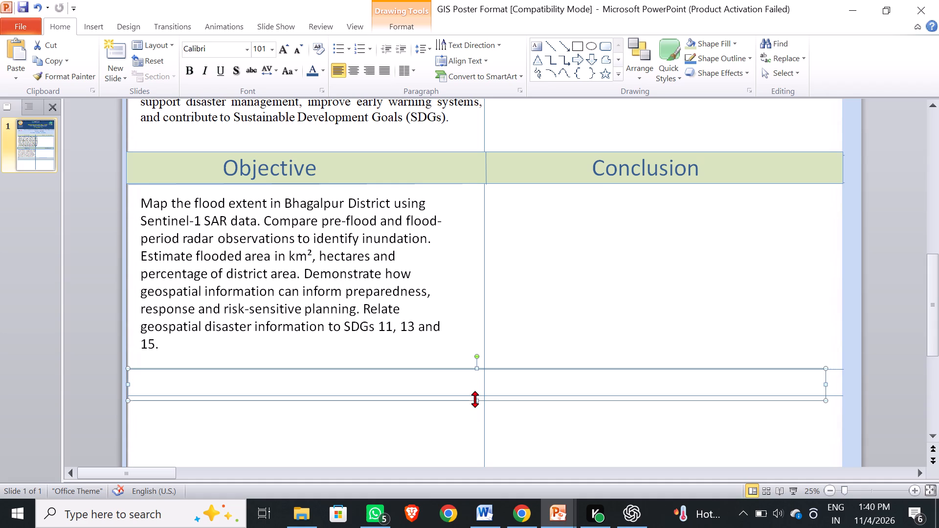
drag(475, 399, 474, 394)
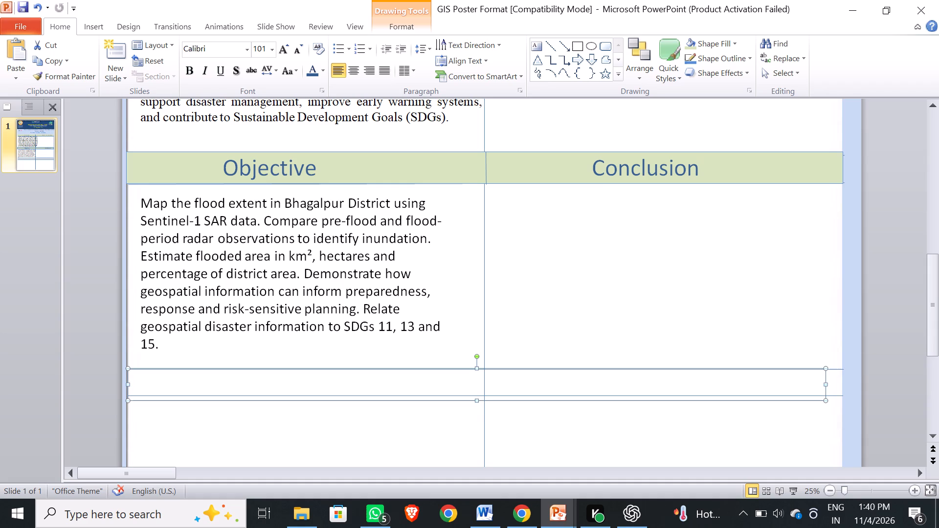
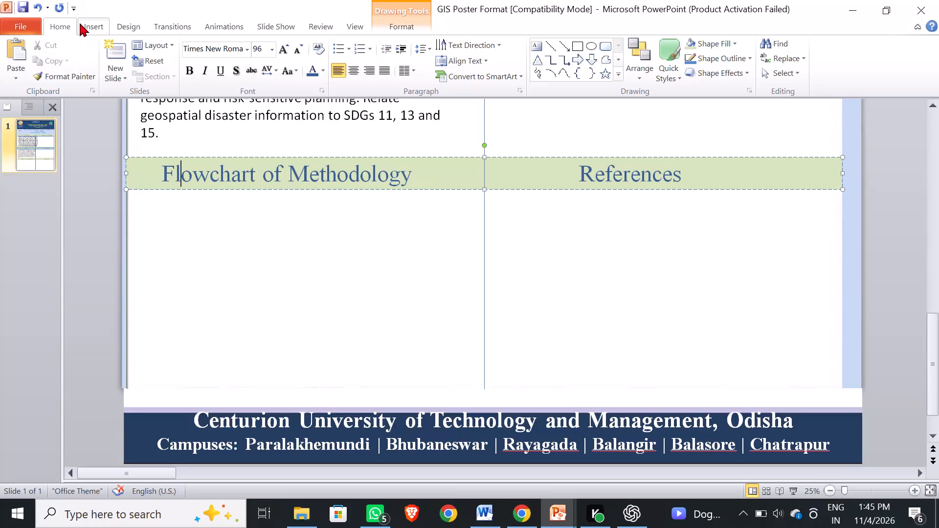
Insert an empty text box in the left column, just below the Flowchart of Methodology heading.
click(80, 23)
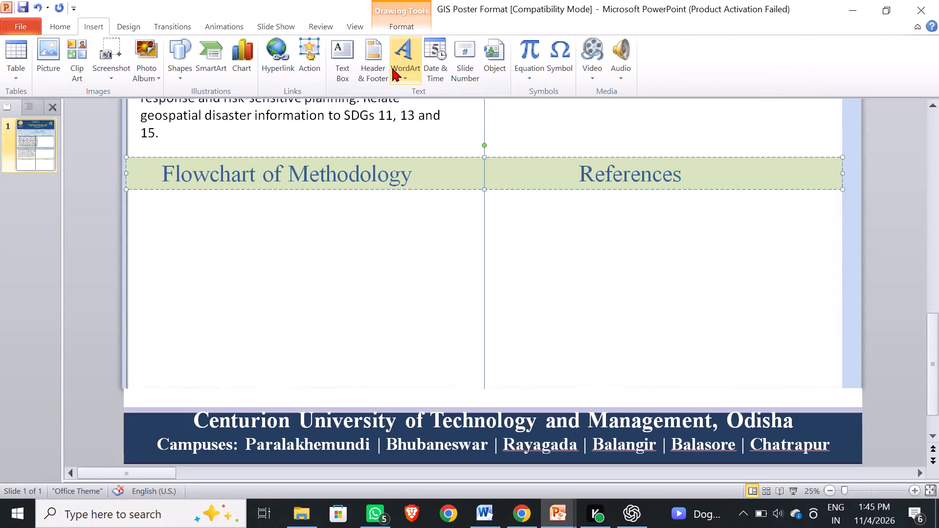
click(348, 68)
drag(136, 208, 146, 214)
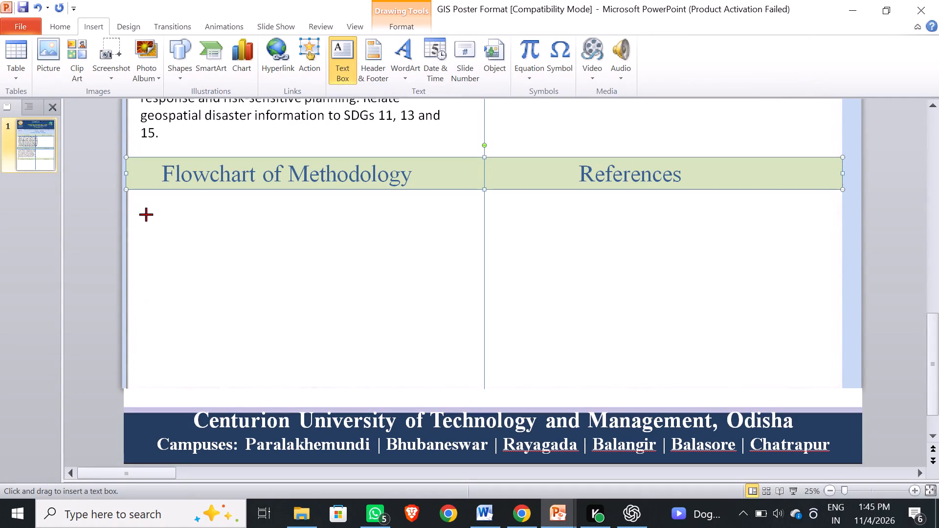
drag(146, 214, 480, 388)
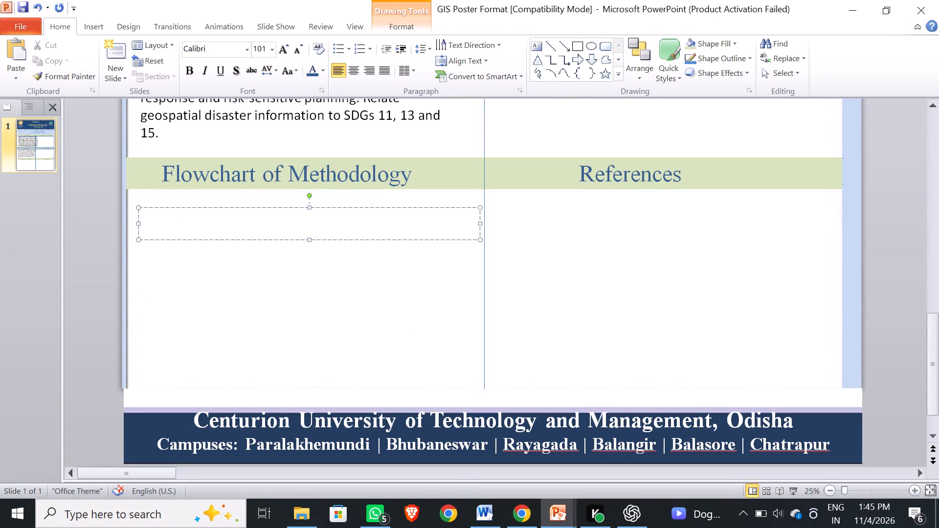
Paste the copied methodology flowchart onto the poster as a picture.
right_click(177, 227)
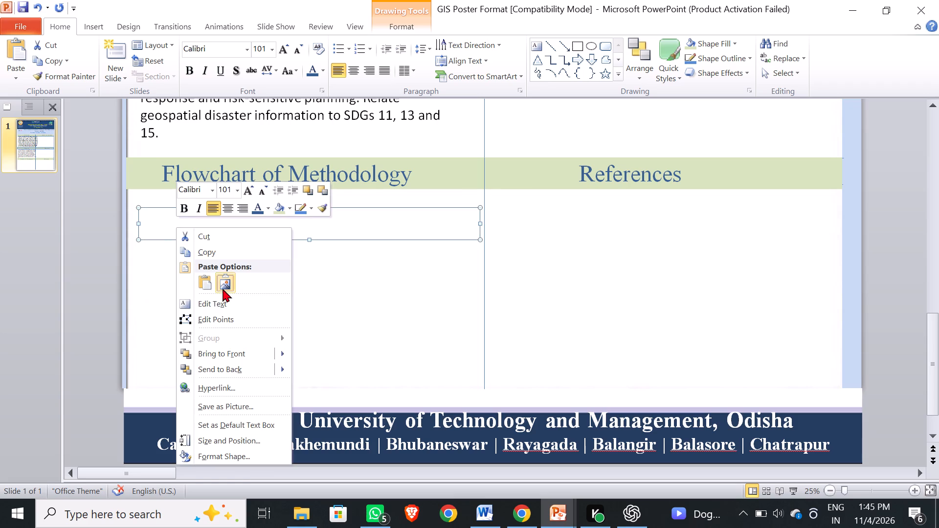
click(223, 287)
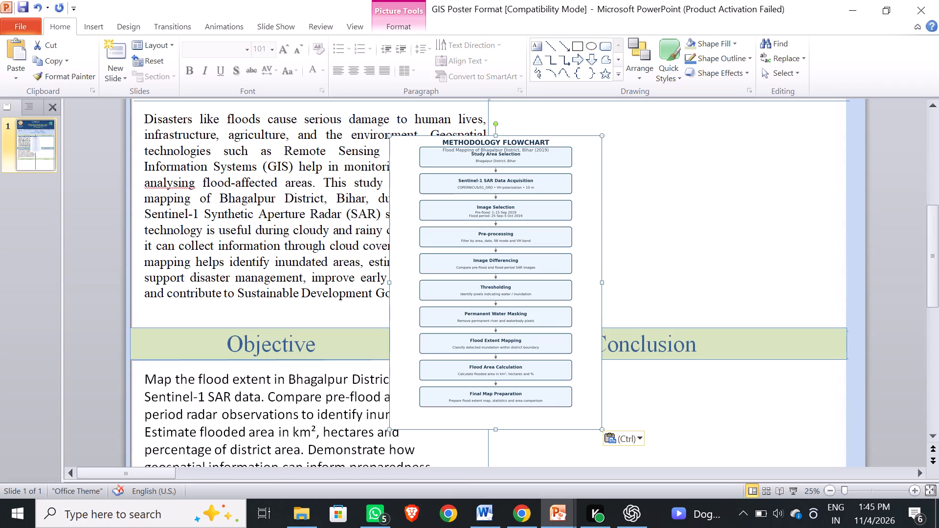
Move the flowchart picture into the left column so its top edge meets the bottom of the Flowchart of Methodology heading strip.
drag(496, 192, 488, 231)
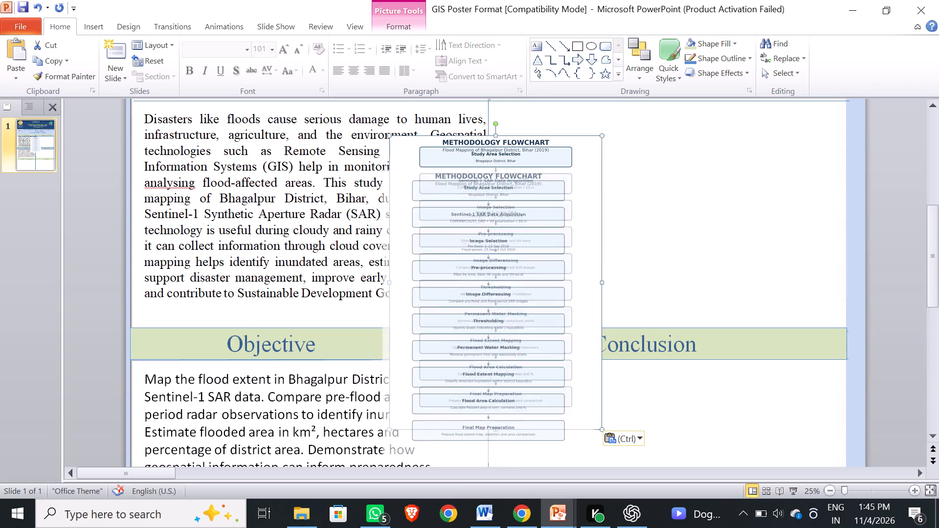
drag(488, 231, 335, 307)
scroll(616, 271, up, 3)
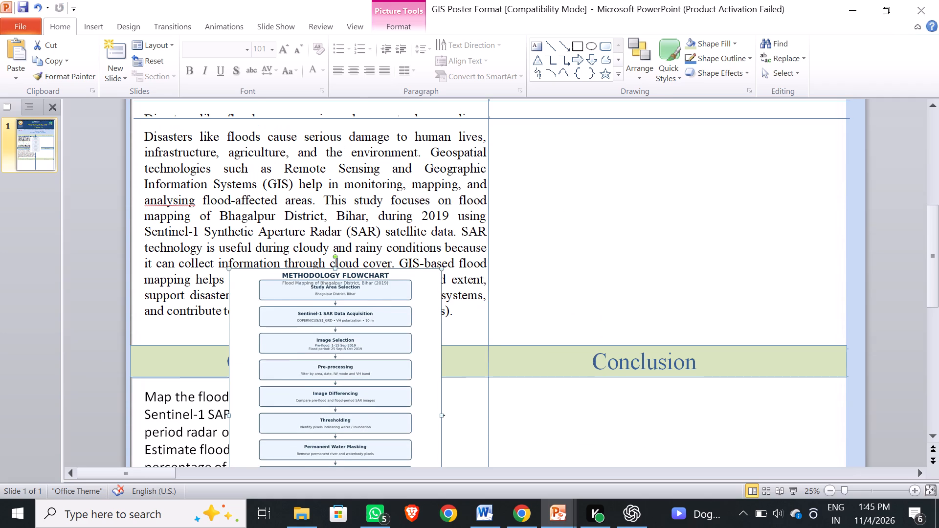
scroll(612, 265, up, 1)
scroll(611, 264, down, 9)
scroll(605, 260, up, 1)
scroll(605, 260, down, 1)
scroll(605, 260, up, 1)
scroll(596, 251, down, 6)
scroll(421, 275, down, 1)
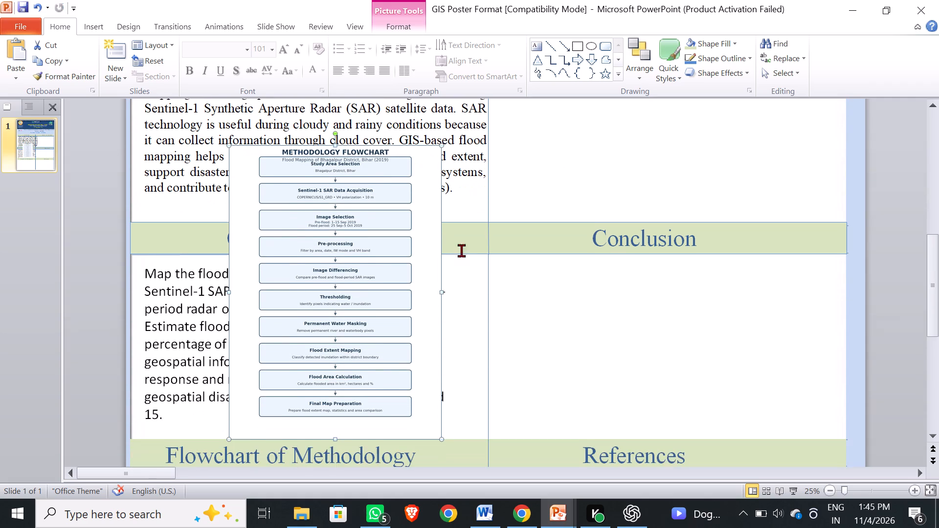
scroll(461, 250, down, 4)
scroll(475, 253, up, 1)
scroll(475, 253, down, 8)
drag(325, 168, 327, 180)
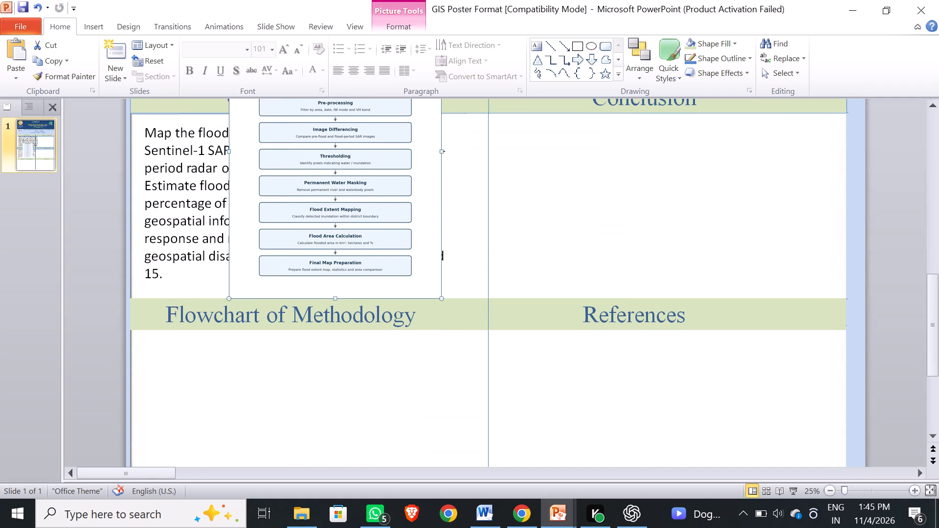
drag(327, 180, 325, 396)
scroll(566, 217, down, 5)
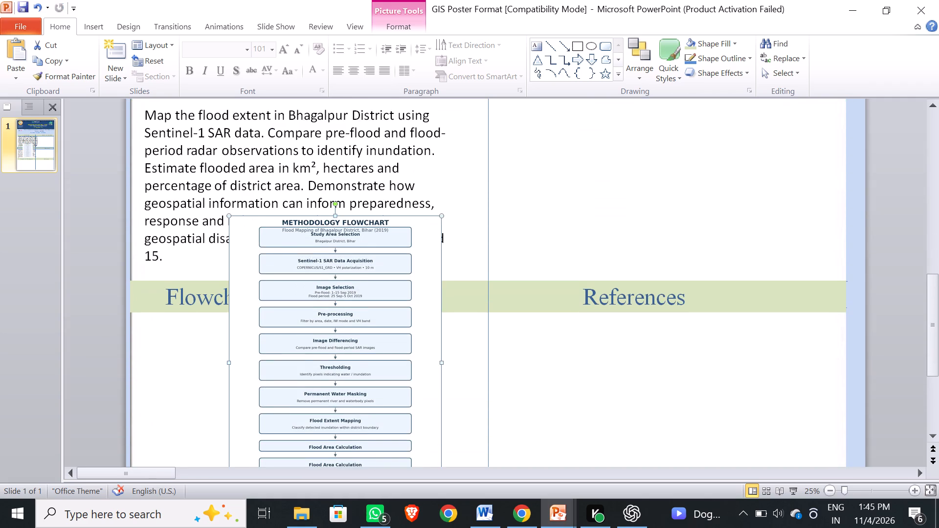
scroll(562, 213, down, 3)
scroll(512, 252, down, 12)
scroll(506, 255, up, 1)
scroll(506, 256, down, 5)
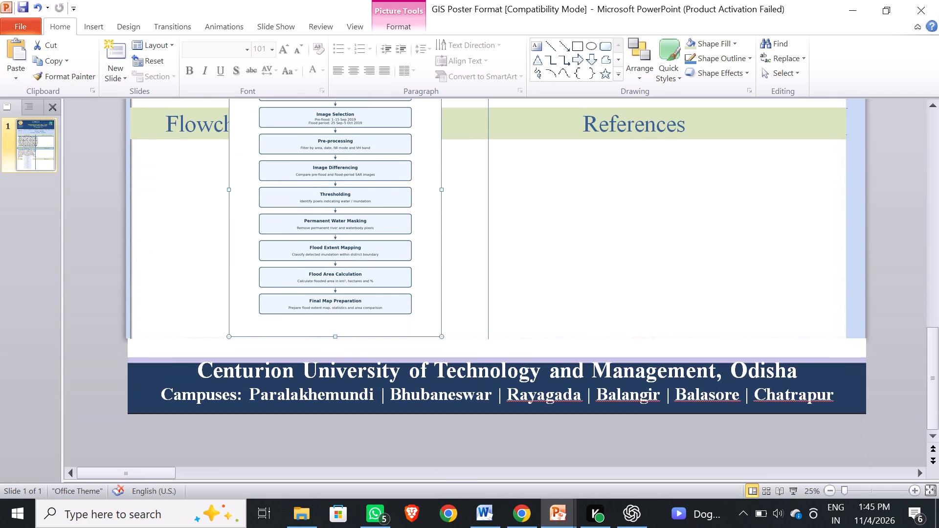
drag(309, 166, 263, 290)
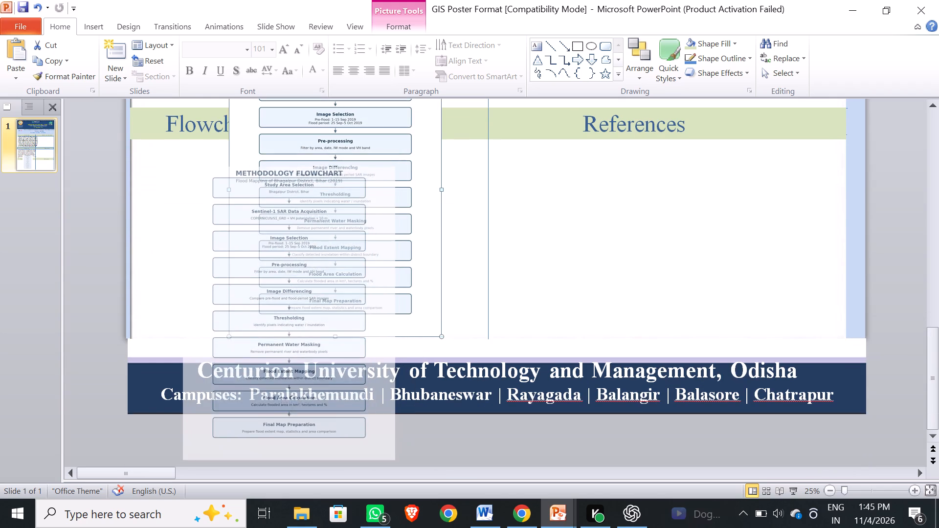
drag(263, 290, 235, 264)
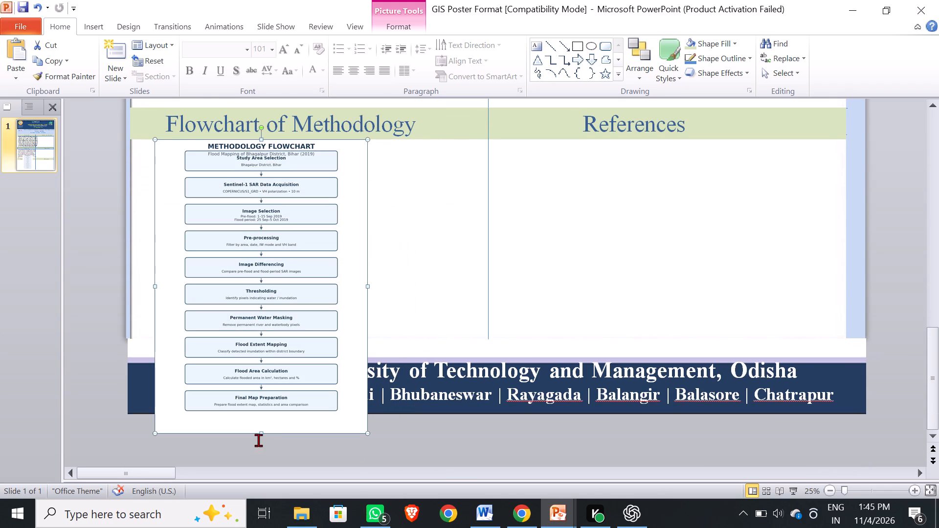
Shorten the flowchart picture from its bottom edge so it ends at the column's lower border above the footer.
drag(262, 431, 248, 343)
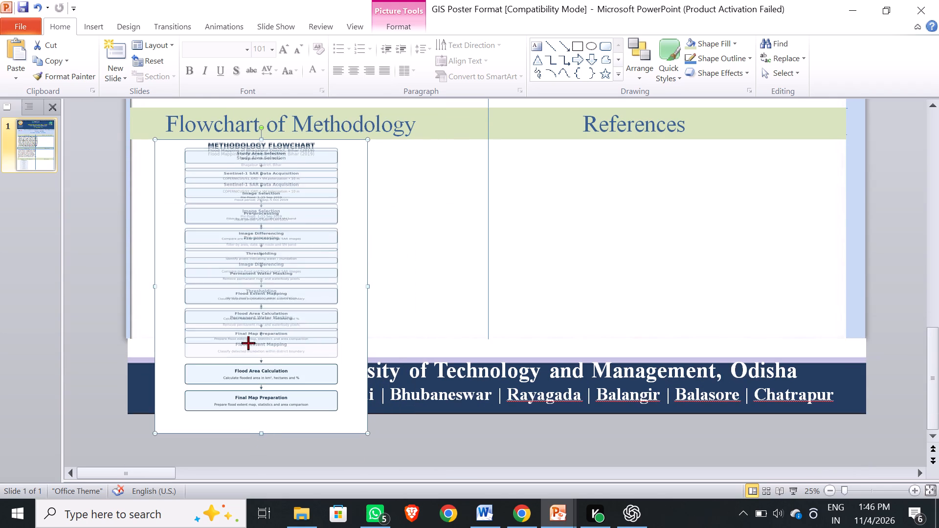
drag(248, 343, 250, 338)
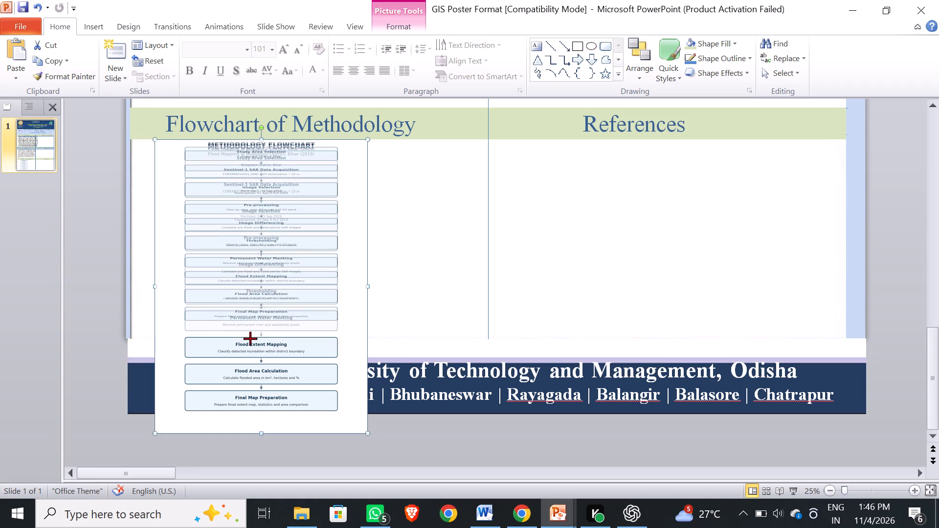
drag(250, 338, 250, 337)
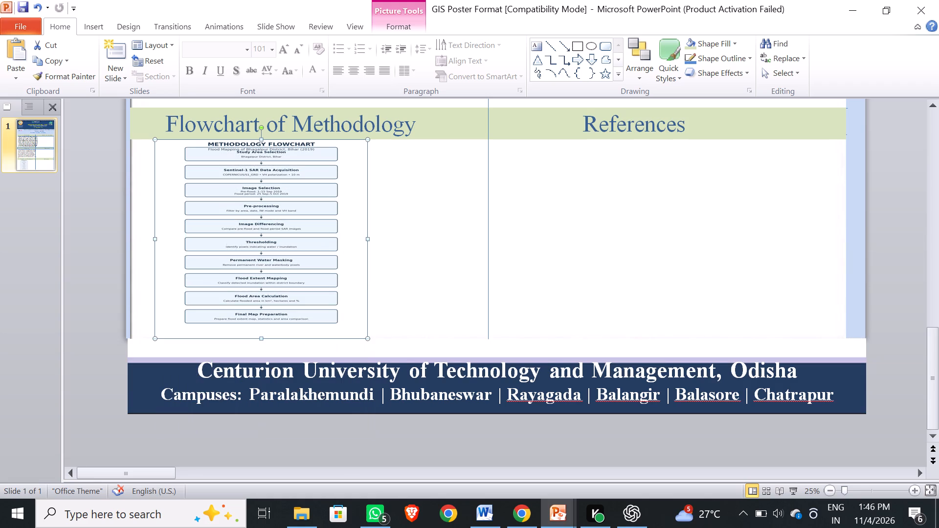
Shift the flowchart picture towards the middle of the left column and widen it slightly from its right edge.
drag(307, 248, 337, 251)
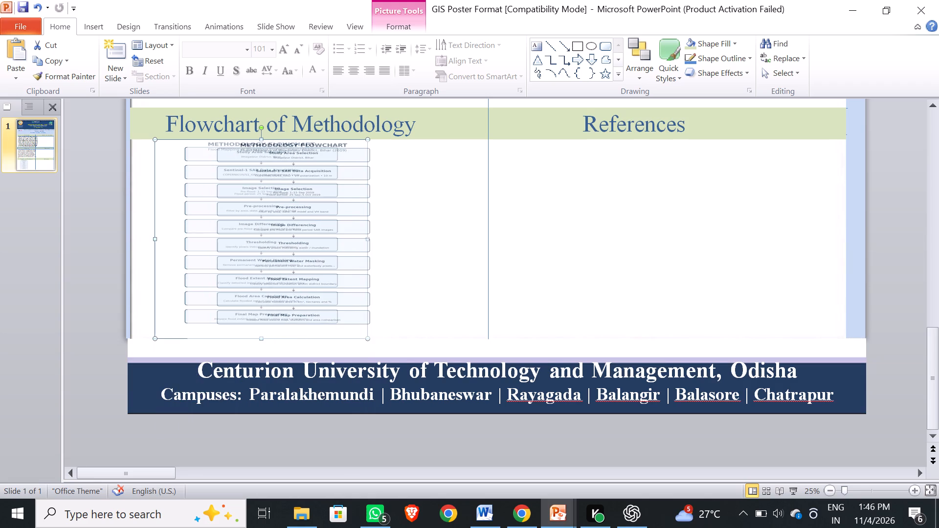
drag(337, 251, 343, 251)
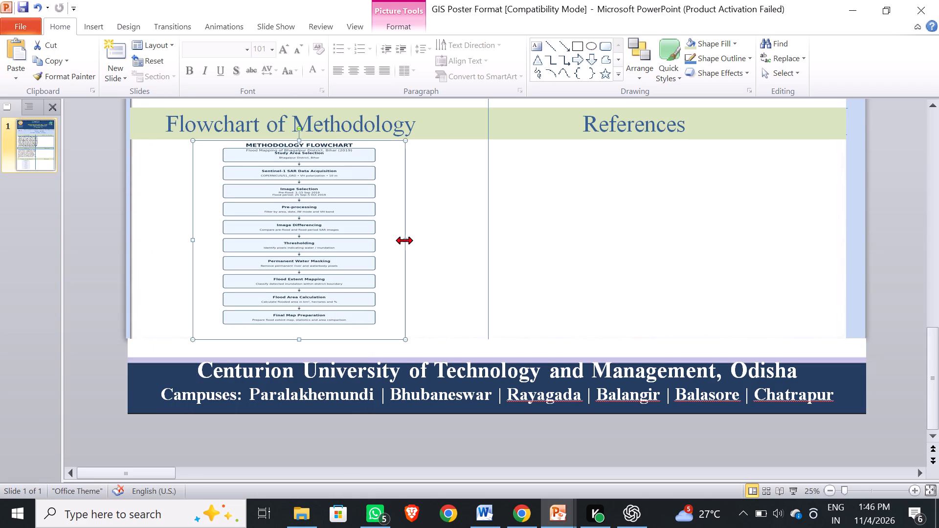
drag(404, 240, 435, 247)
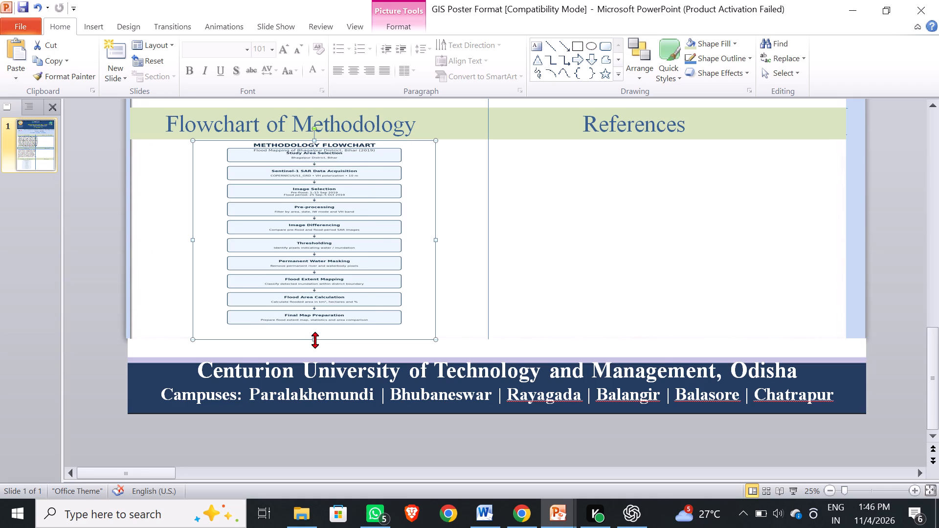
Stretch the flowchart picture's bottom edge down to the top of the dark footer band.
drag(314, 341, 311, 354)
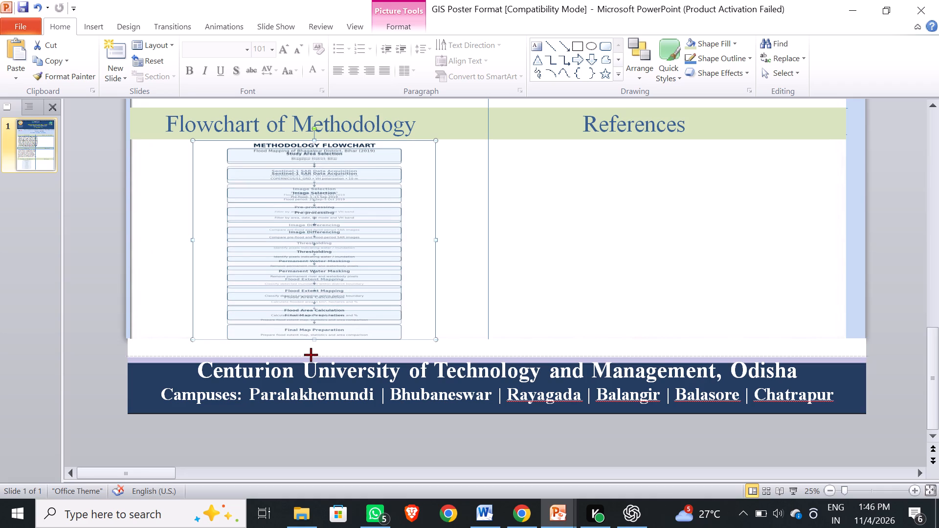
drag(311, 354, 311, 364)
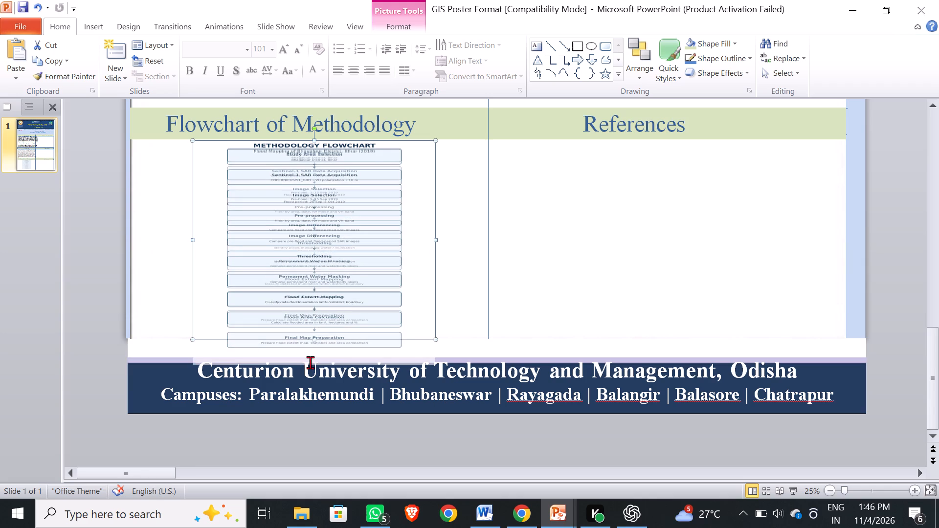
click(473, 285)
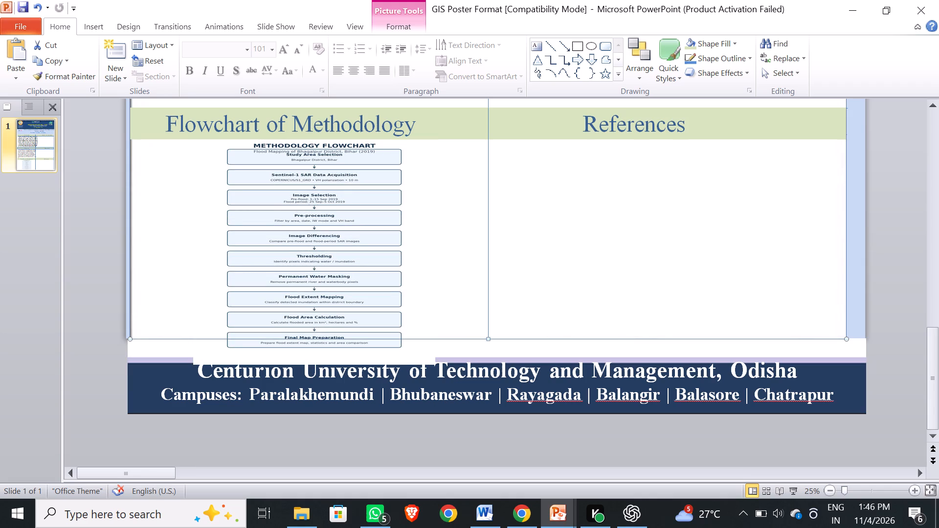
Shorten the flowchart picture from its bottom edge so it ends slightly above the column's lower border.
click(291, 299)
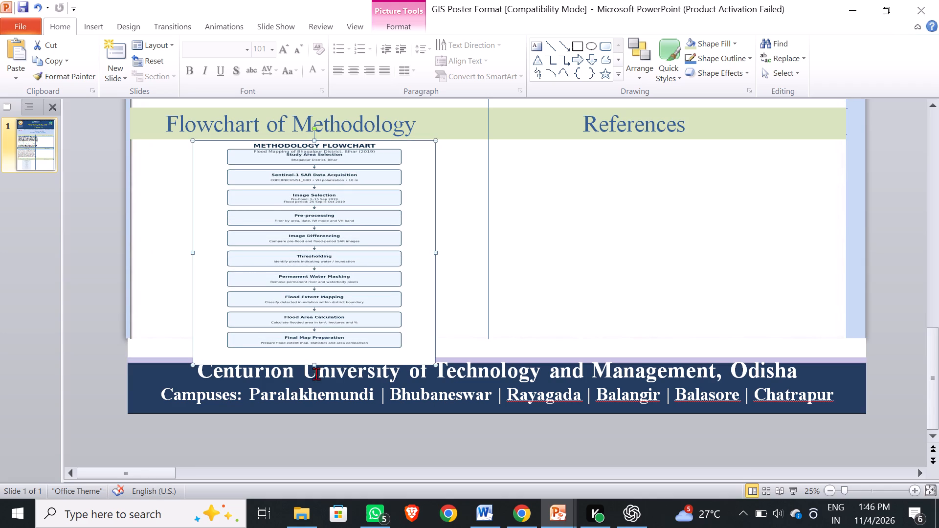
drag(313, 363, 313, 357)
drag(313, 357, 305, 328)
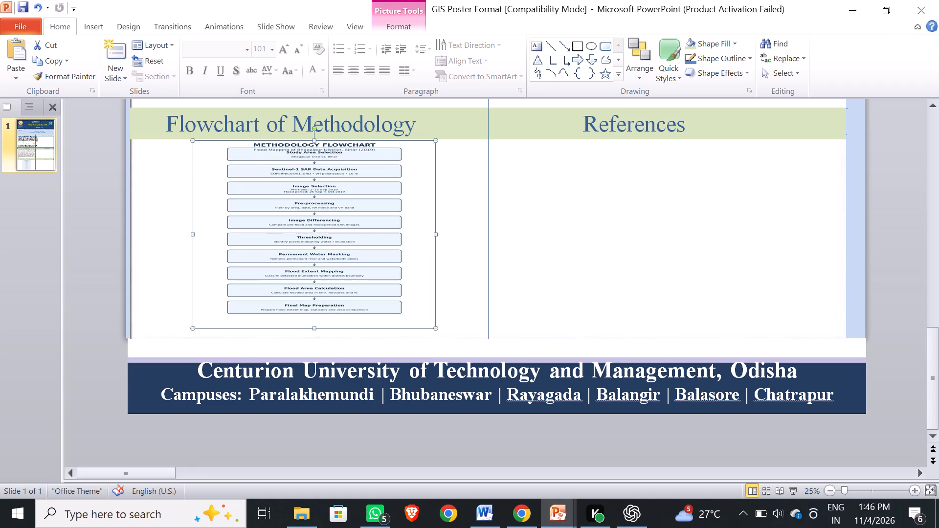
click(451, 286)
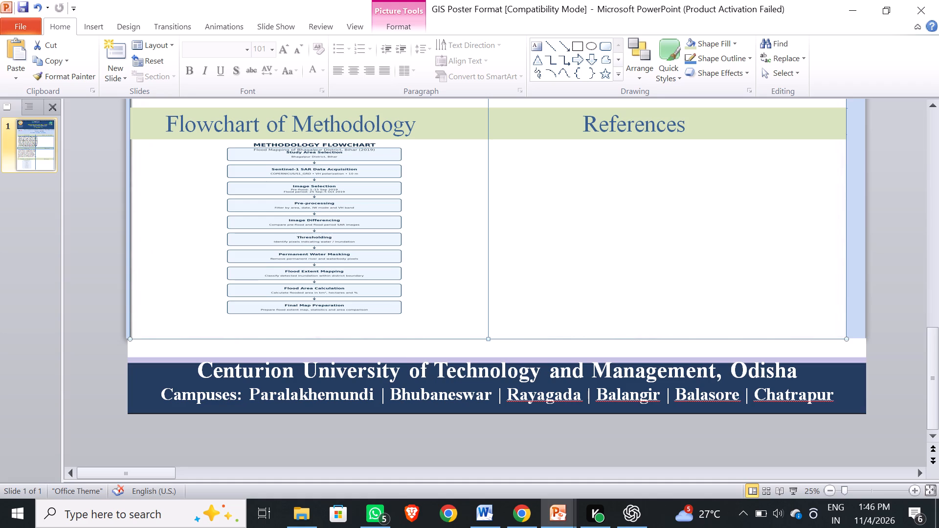
Extend the flowchart picture's bottom edge so it meets the column's lower border.
click(359, 283)
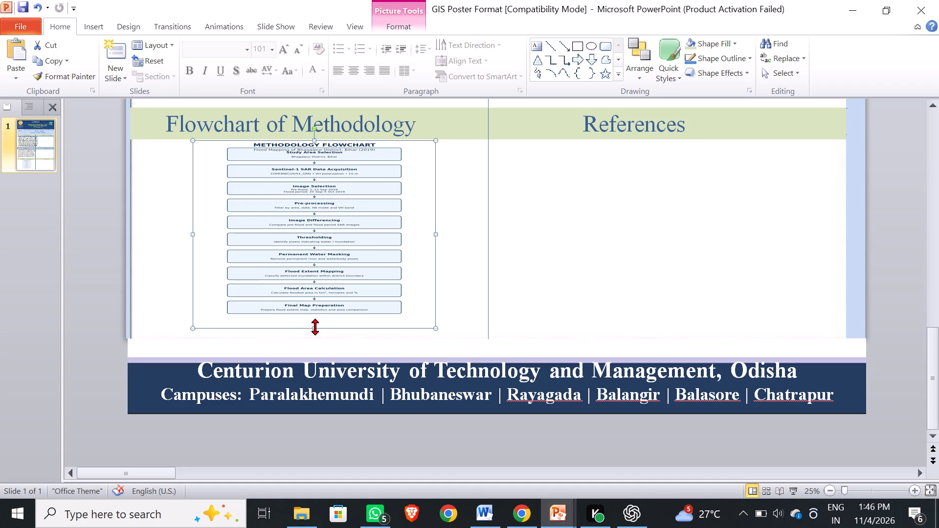
drag(315, 327, 317, 342)
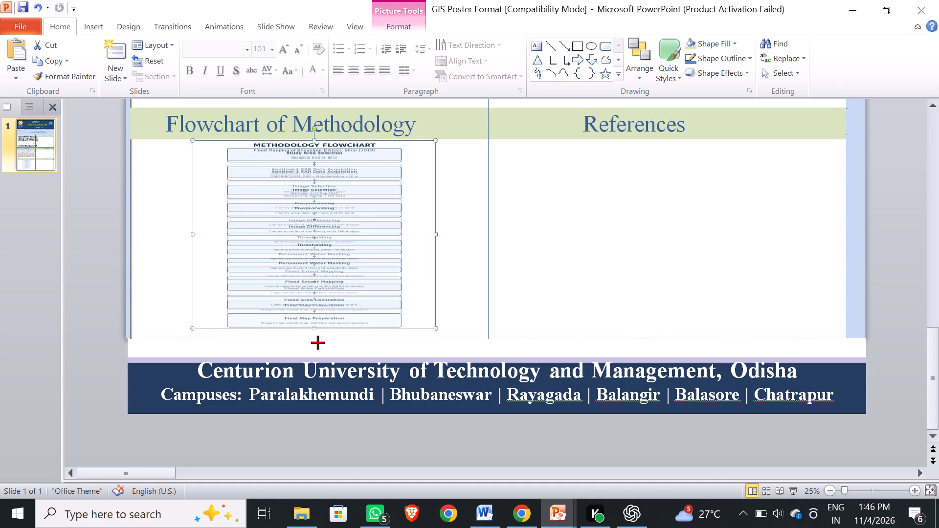
drag(317, 342, 317, 341)
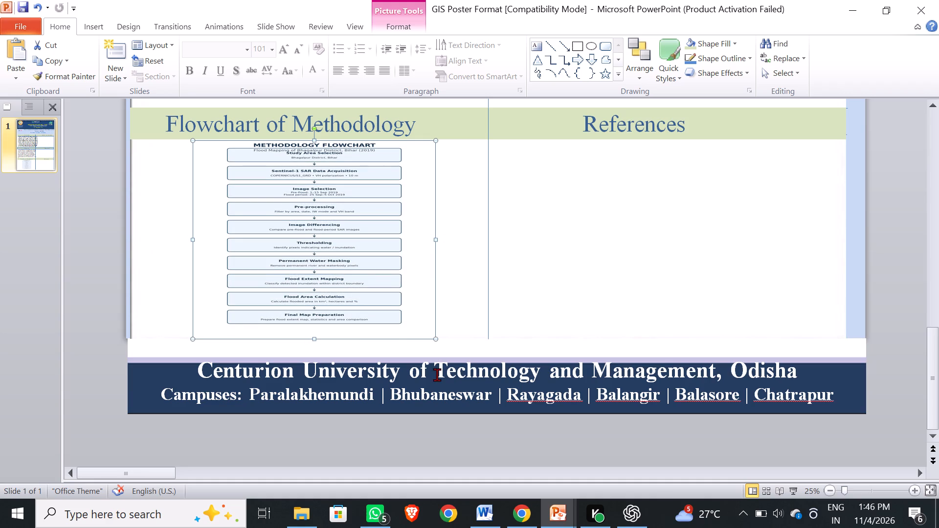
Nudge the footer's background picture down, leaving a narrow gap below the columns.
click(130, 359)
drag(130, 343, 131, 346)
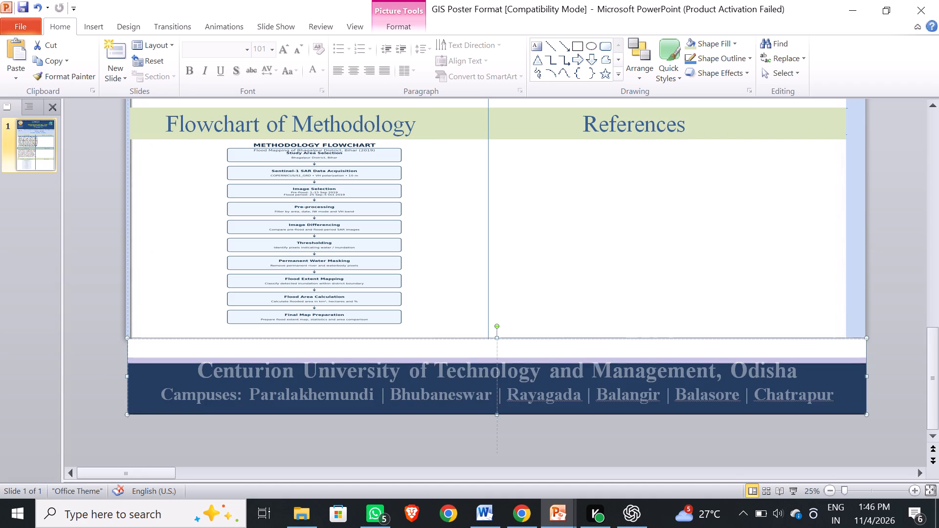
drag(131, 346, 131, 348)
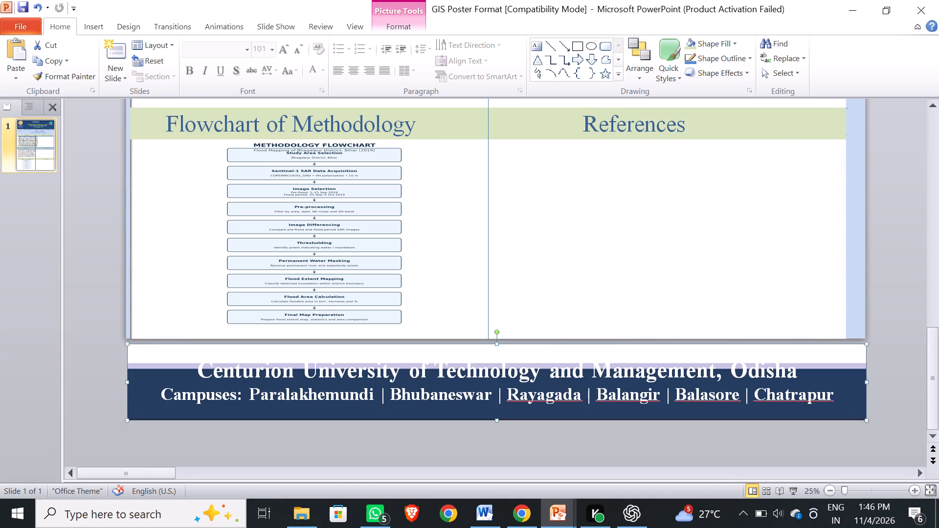
Move the footer's background picture back up and slightly left so its top edge meets the bottom of the columns.
drag(131, 353, 130, 350)
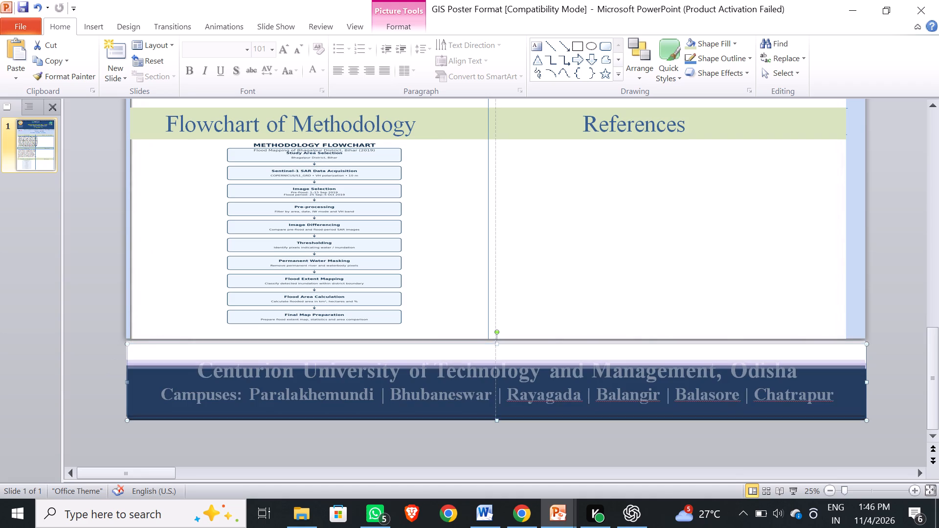
drag(130, 350, 130, 349)
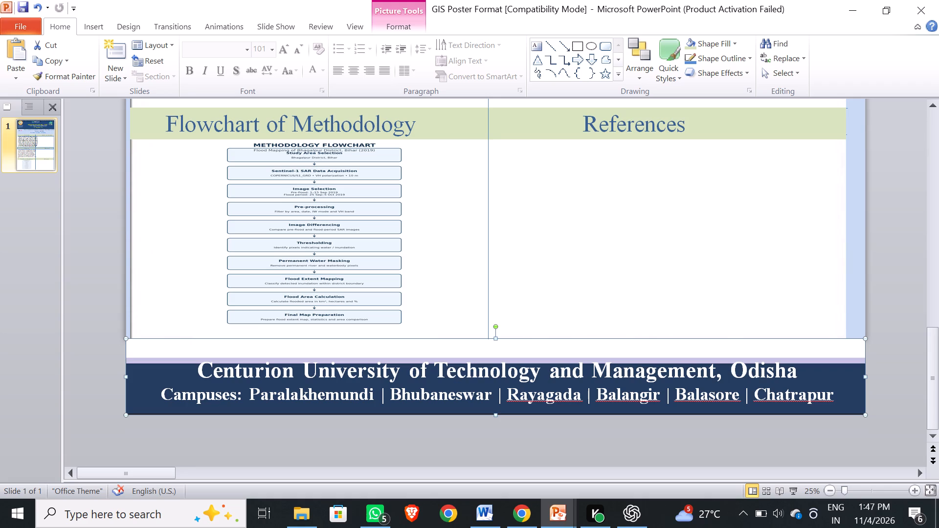
click(81, 375)
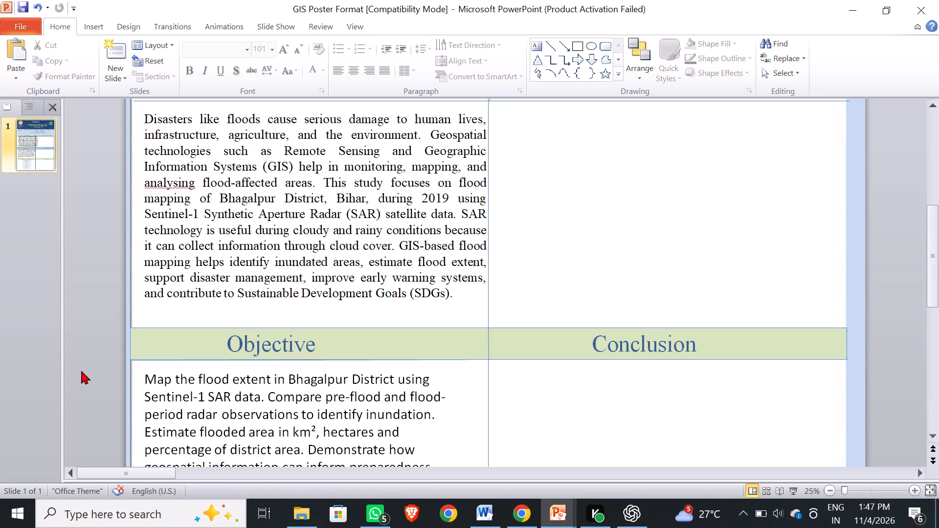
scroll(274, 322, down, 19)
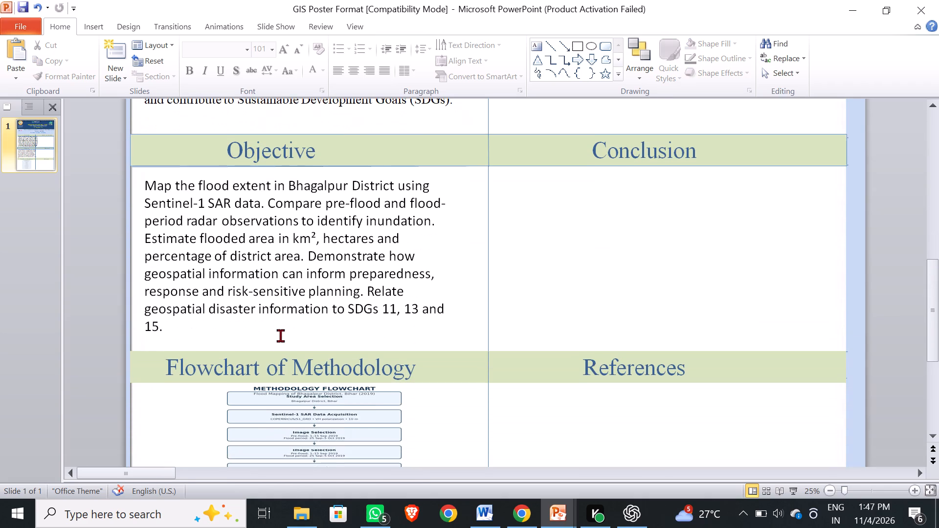
Widen the flowchart picture on both sides so it fills most of the Flowchart of Methodology column's width.
scroll(280, 335, down, 5)
scroll(280, 334, up, 1)
scroll(280, 334, down, 13)
scroll(280, 333, up, 1)
scroll(280, 333, down, 2)
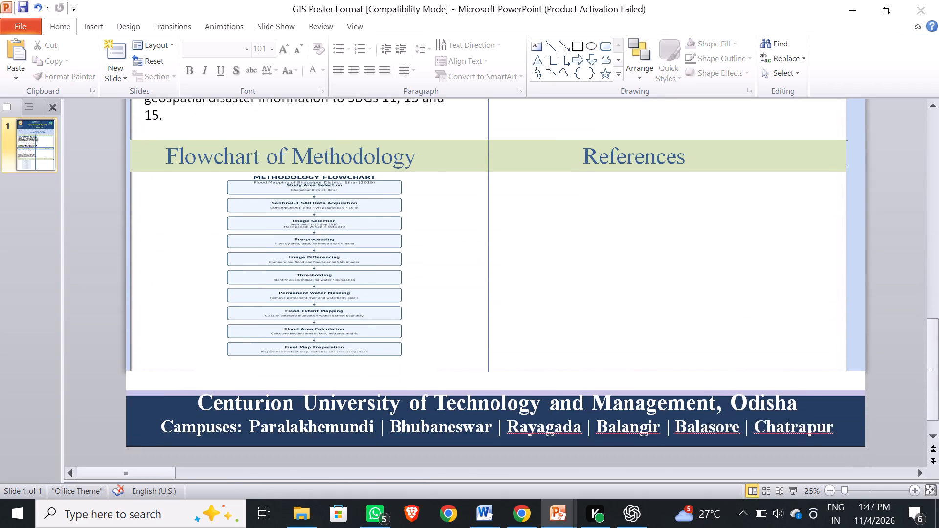
scroll(280, 333, down, 2)
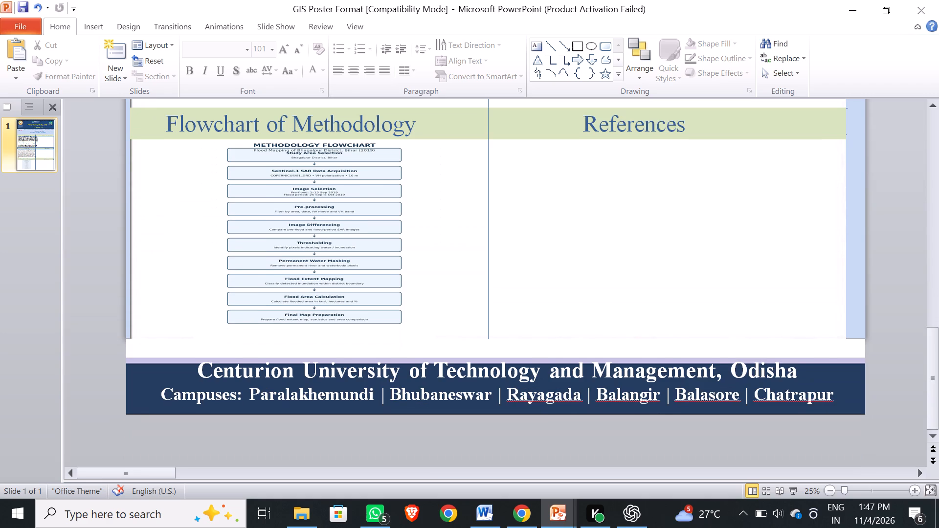
click(288, 266)
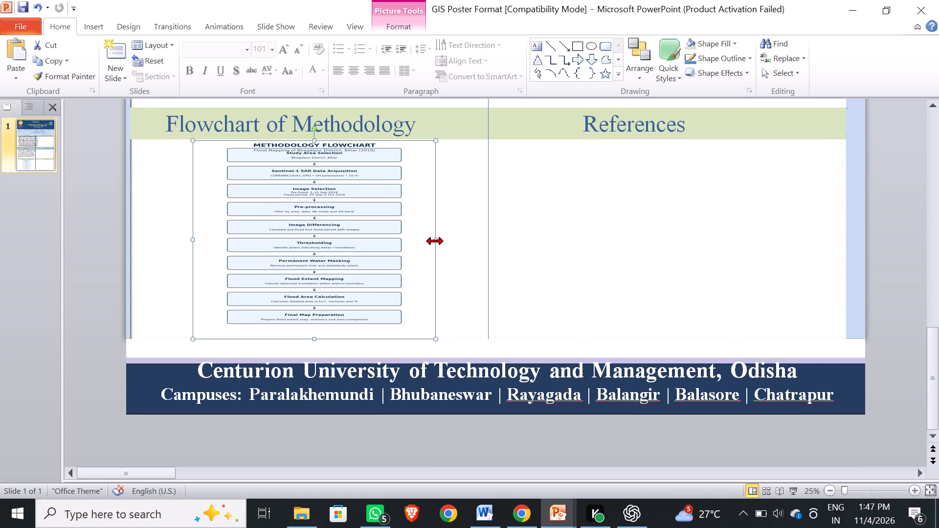
drag(434, 241, 467, 241)
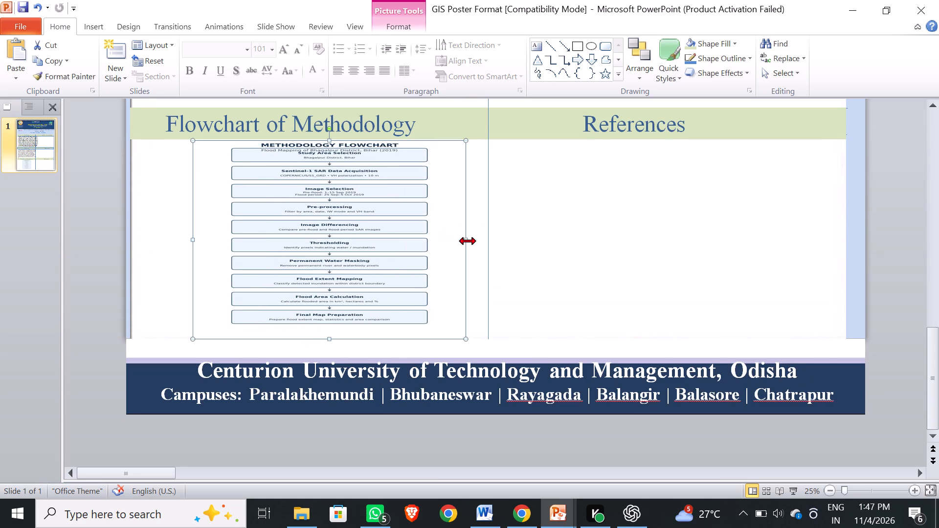
drag(191, 240, 191, 241)
drag(191, 241, 155, 248)
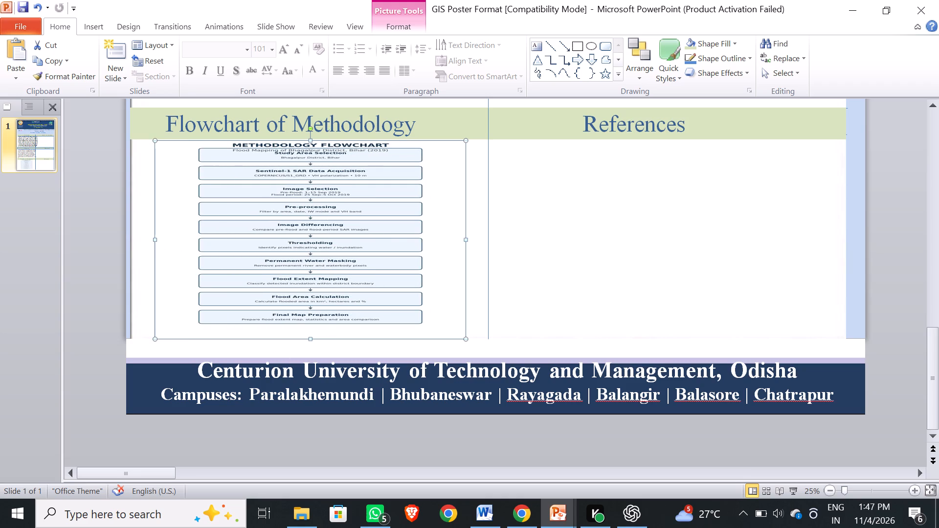
Move the footer's background picture down, clear of the columns' lower edge.
drag(132, 368, 126, 412)
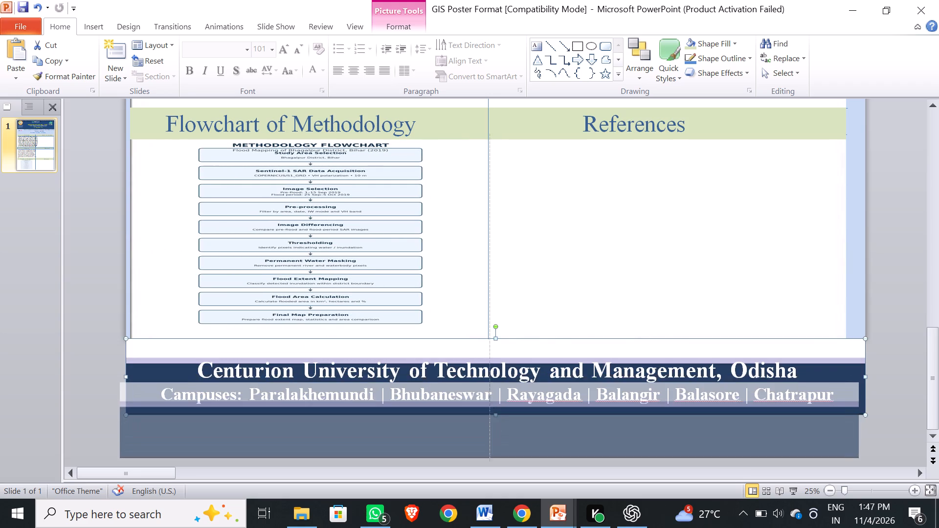
drag(126, 412, 126, 413)
Extend the bottom edge of the two-column frame picture down to just above the footer's university name.
click(478, 309)
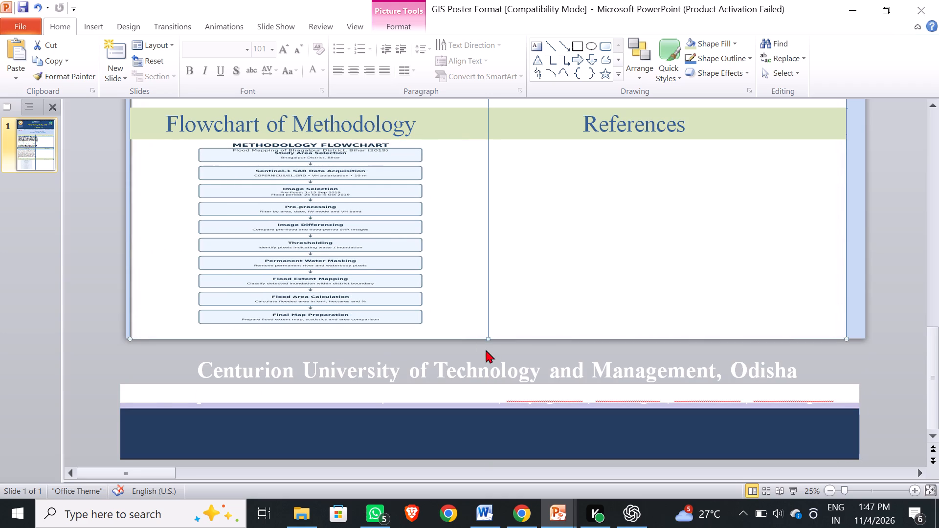
drag(488, 339, 489, 352)
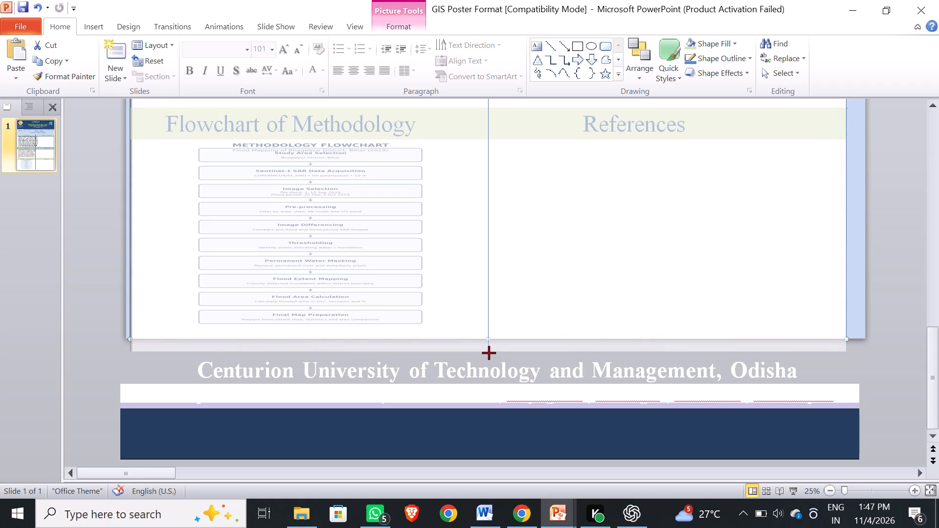
drag(489, 352, 489, 358)
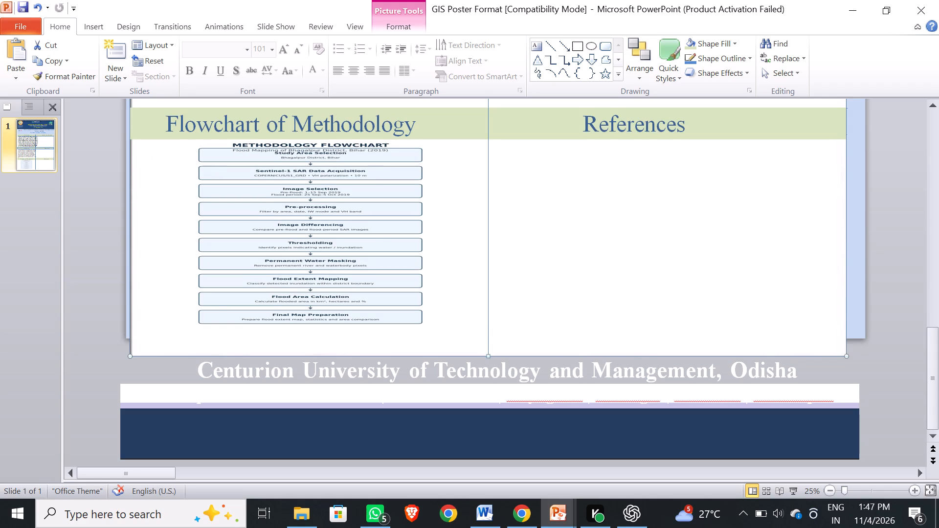
Move the footer's background picture up so its top edge meets the extended bottom of the column frame.
scroll(424, 431, up, 1)
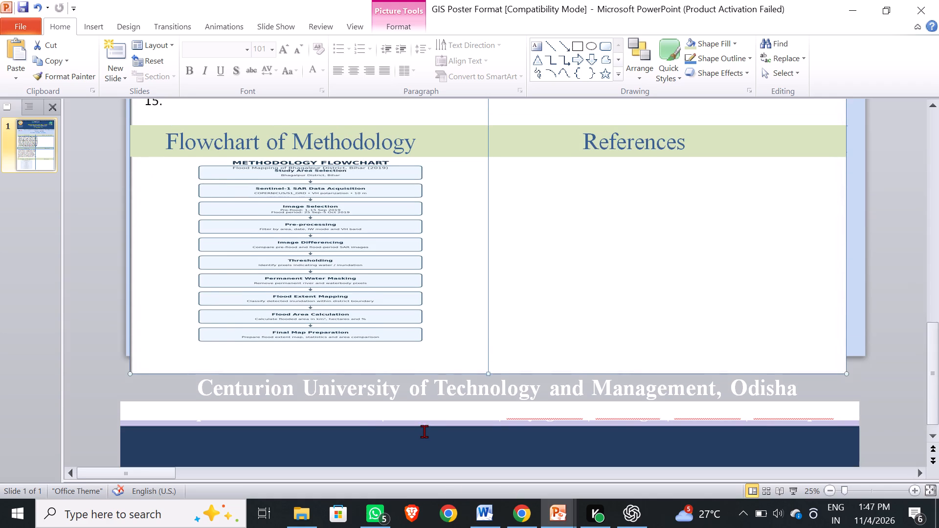
scroll(424, 431, down, 13)
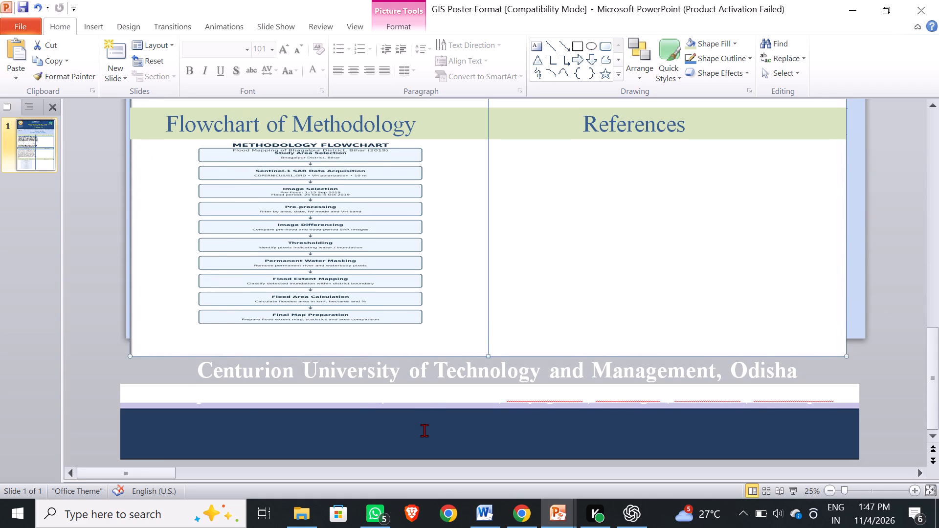
click(121, 413)
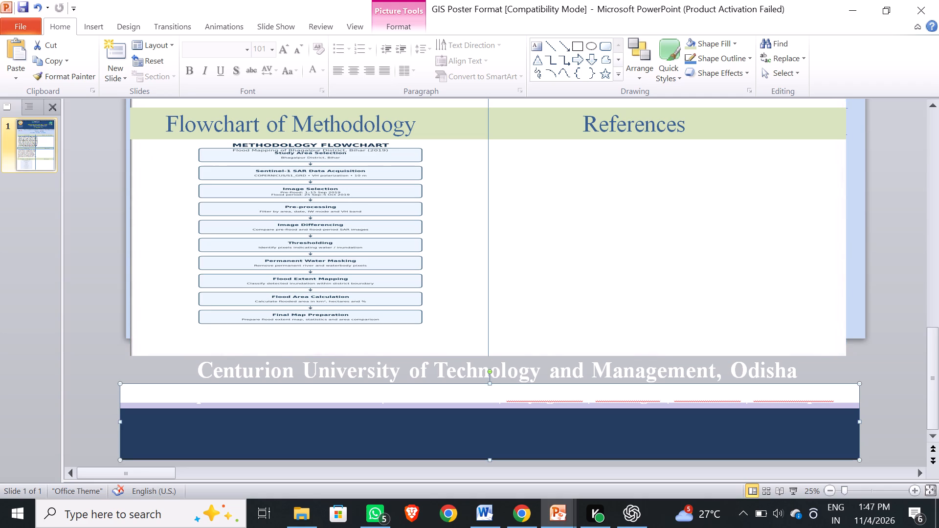
drag(131, 384, 126, 353)
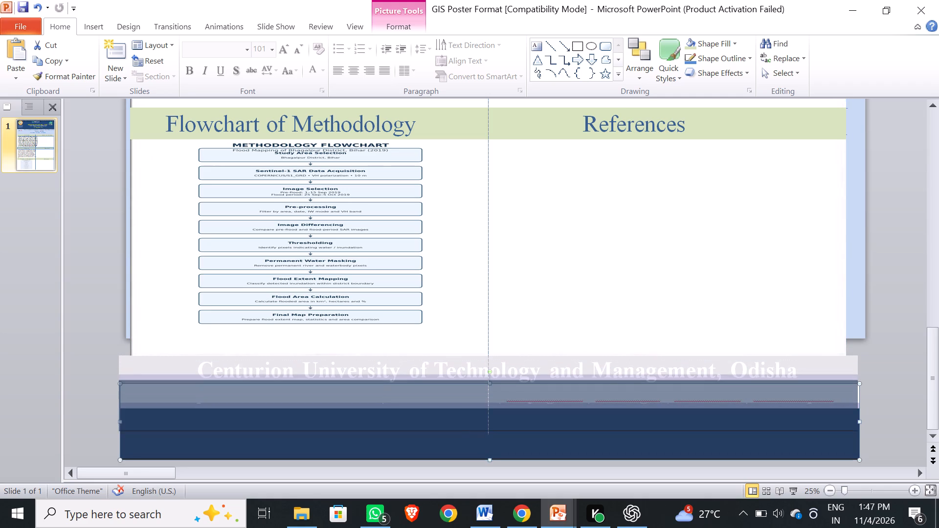
drag(126, 353, 127, 353)
Nudge the two-column frame picture up very slightly, leaving a hairline gap above the footer's background.
drag(133, 352, 135, 346)
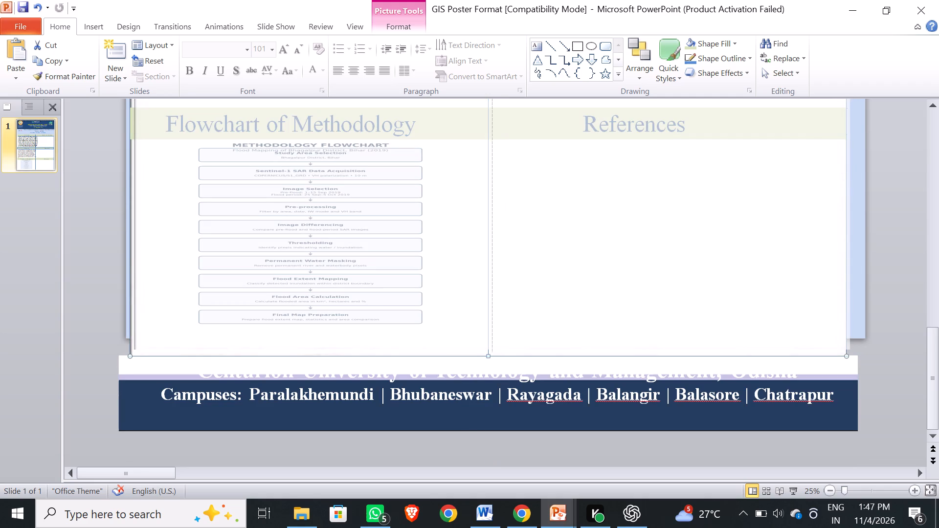
drag(135, 346, 133, 347)
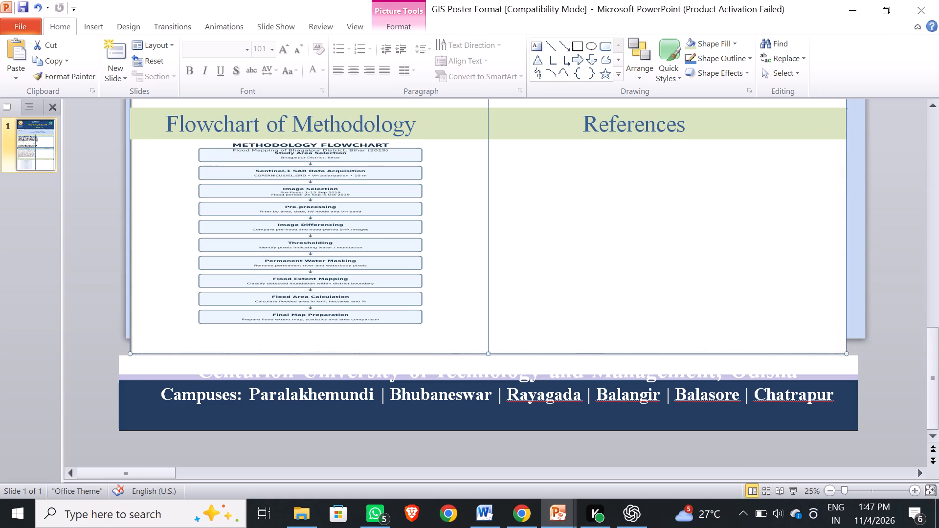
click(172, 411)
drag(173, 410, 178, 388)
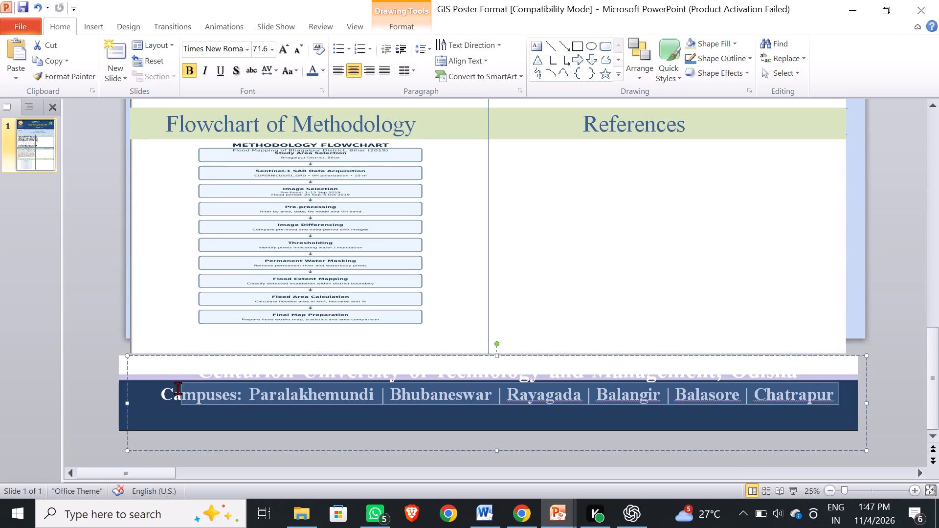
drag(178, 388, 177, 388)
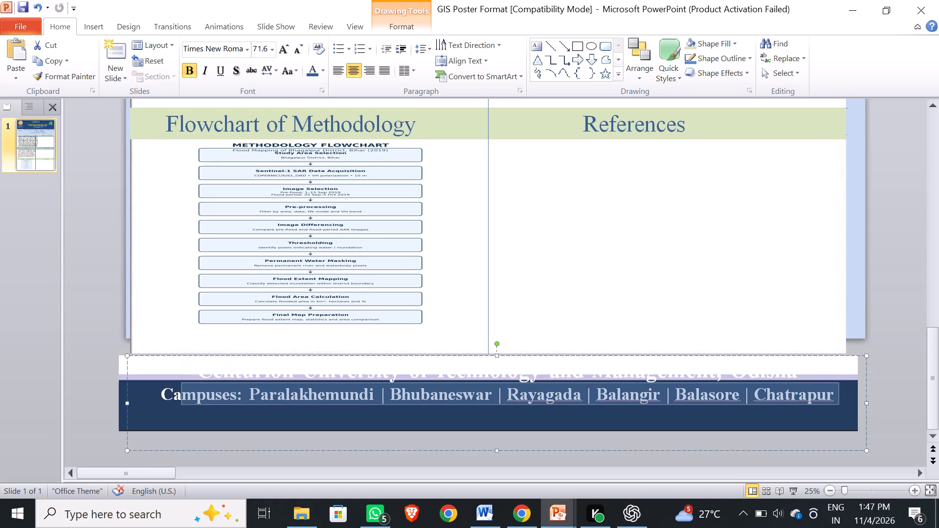
Trim the left edge of the footer's background picture so it lines up with the poster's left edge.
click(138, 399)
drag(120, 394, 127, 392)
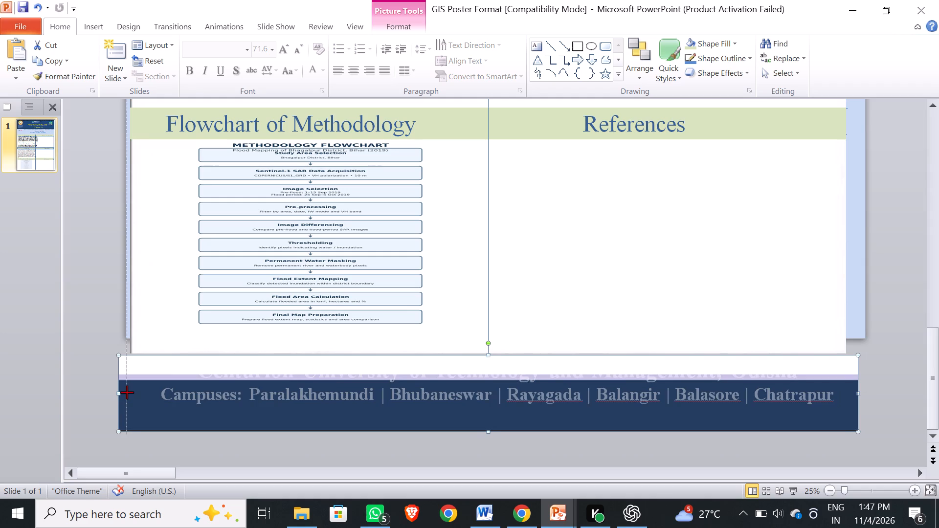
drag(127, 392, 126, 392)
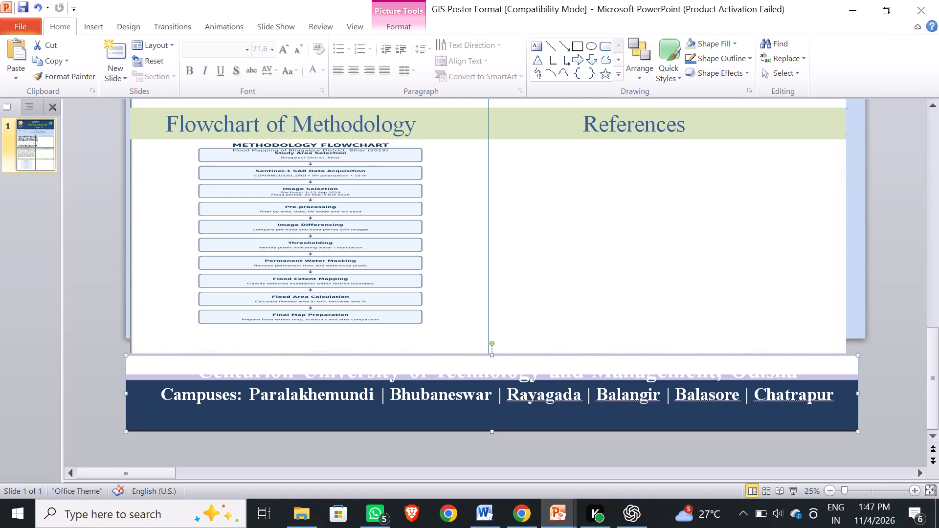
Move the footer's background picture up so its dark blue band sits behind both the university name and the campuses line.
drag(145, 366, 147, 341)
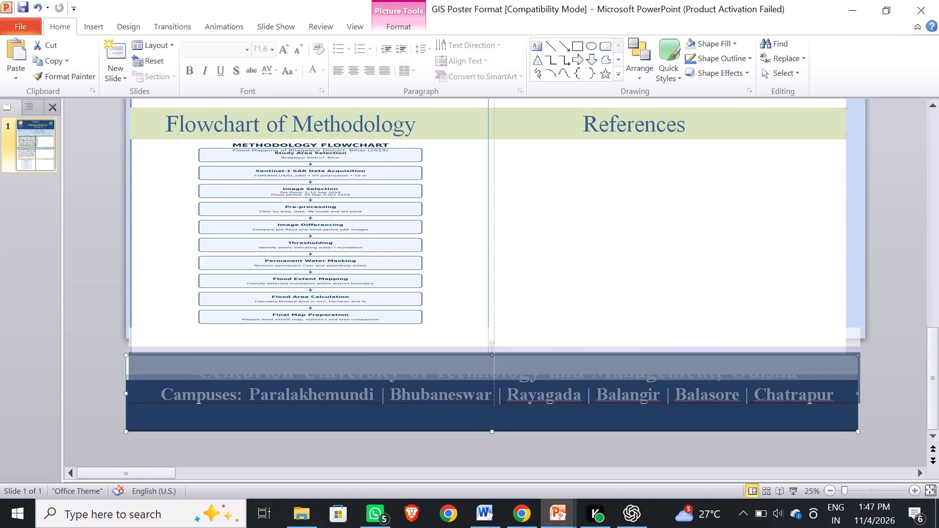
drag(147, 341, 145, 346)
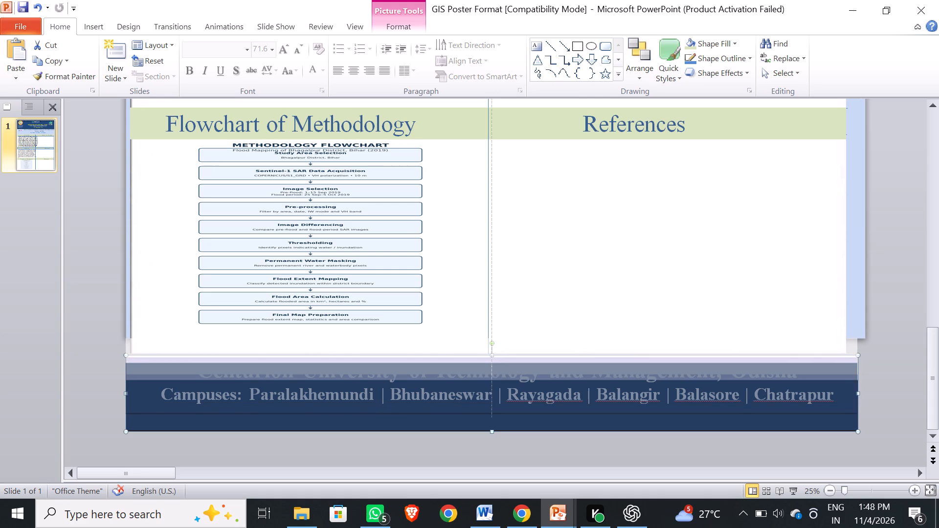
drag(145, 346, 143, 344)
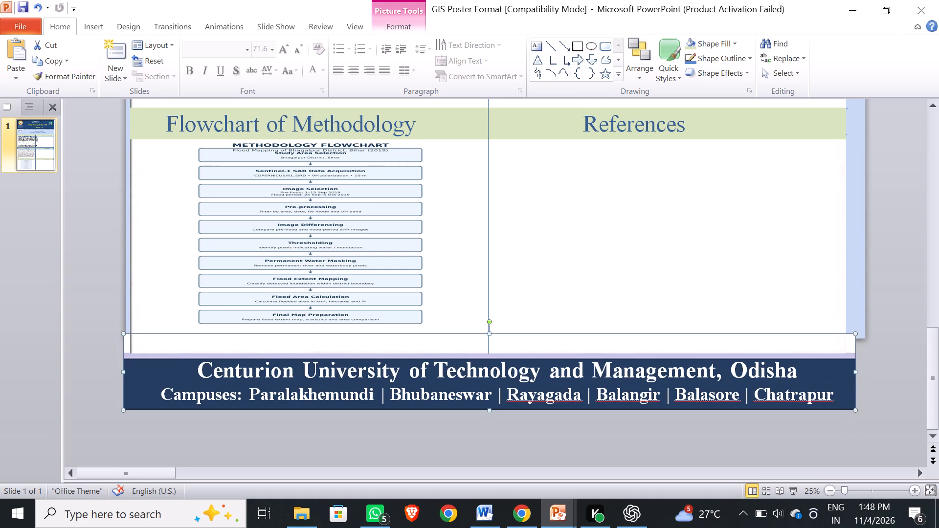
click(51, 384)
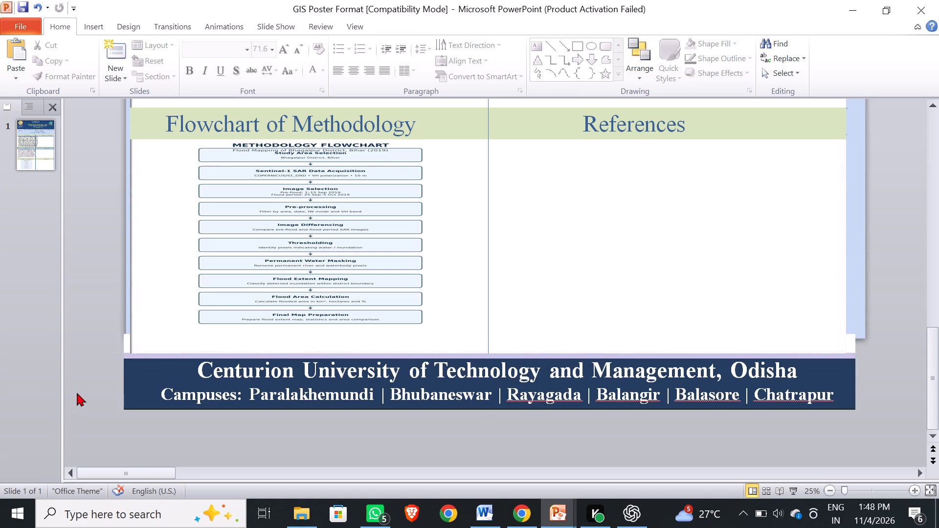